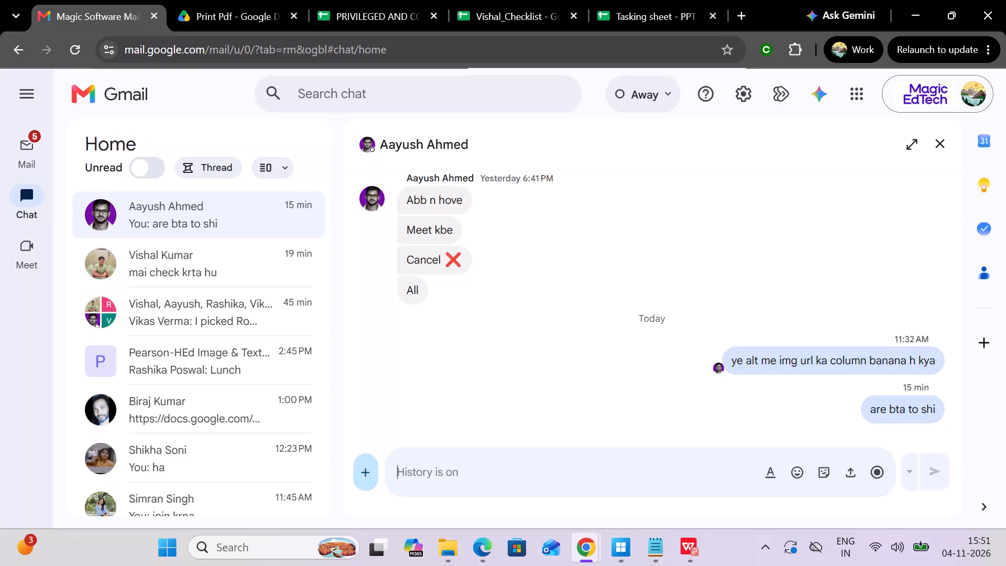
Switch to the Vishal_Checklist spreadsheet and collapse the column group containing column F on Sheet4.
left_click(488, 14)
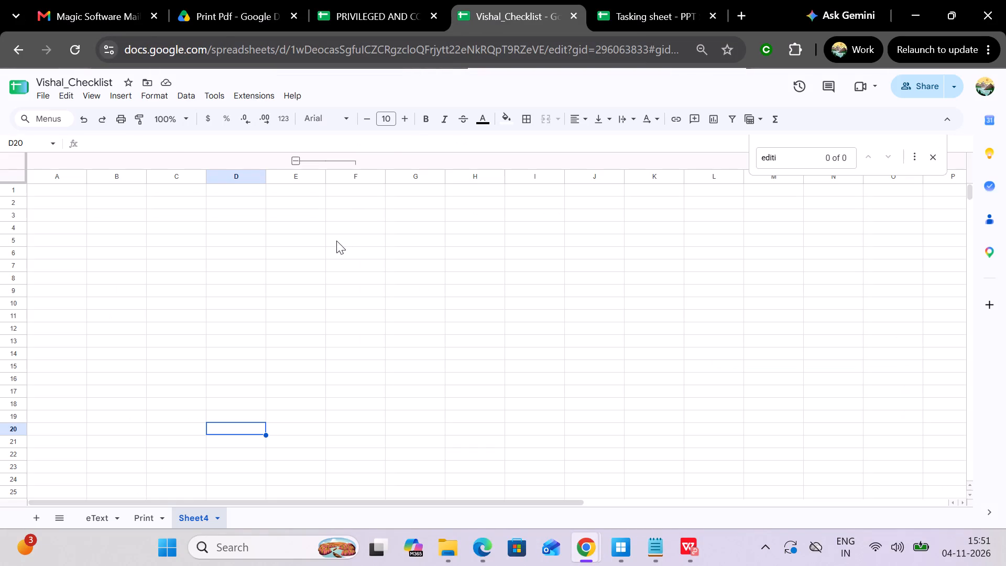
scroll(335, 244, "up", 3)
scroll(335, 244, "right", 1)
left_click_drag(297, 161, 318, 161)
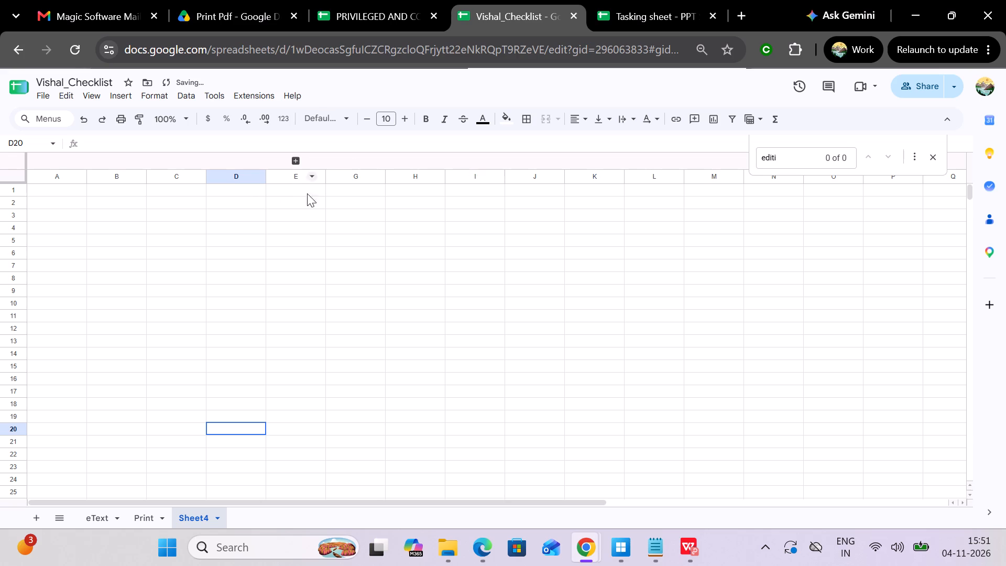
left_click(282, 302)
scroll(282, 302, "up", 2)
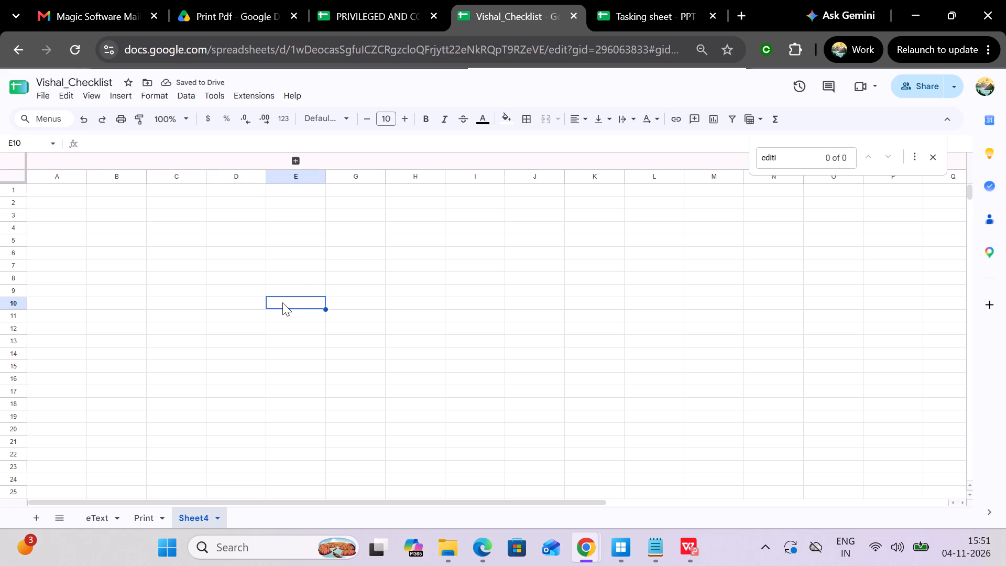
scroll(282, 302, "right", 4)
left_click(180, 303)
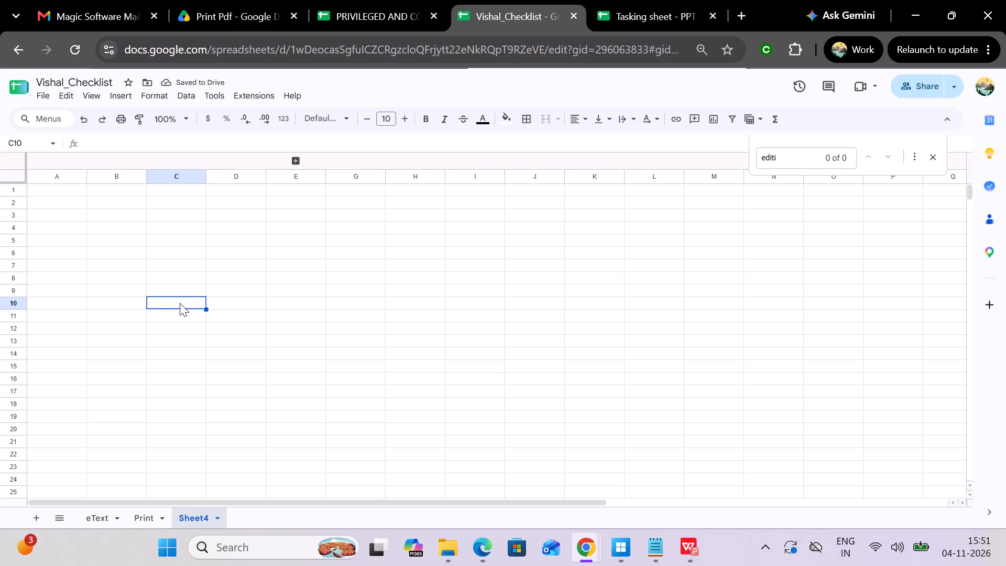
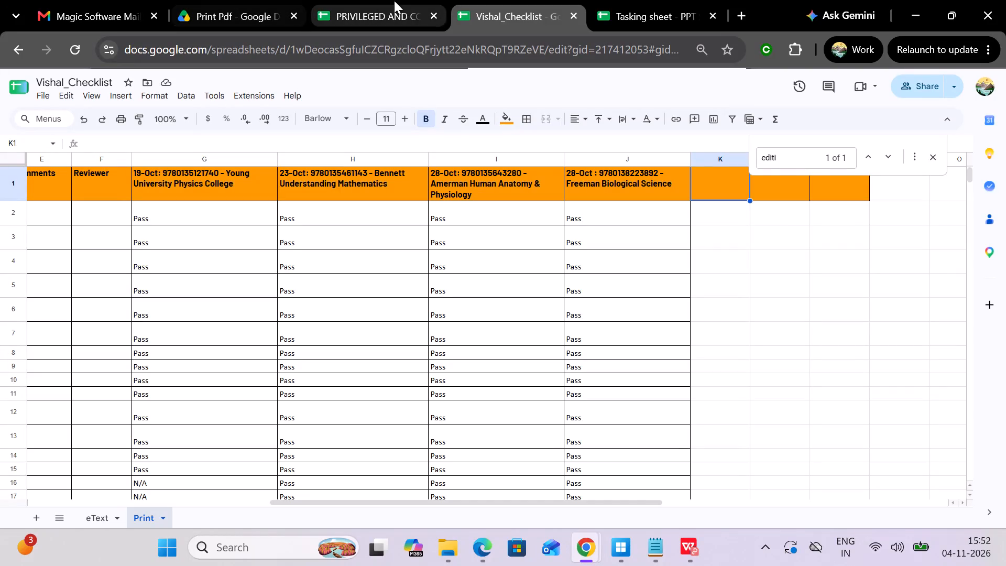
Open the Tasking tracker_Phase 2.2 spreadsheet in a new browser tab.
left_click(616, 12)
left_click(738, 13)
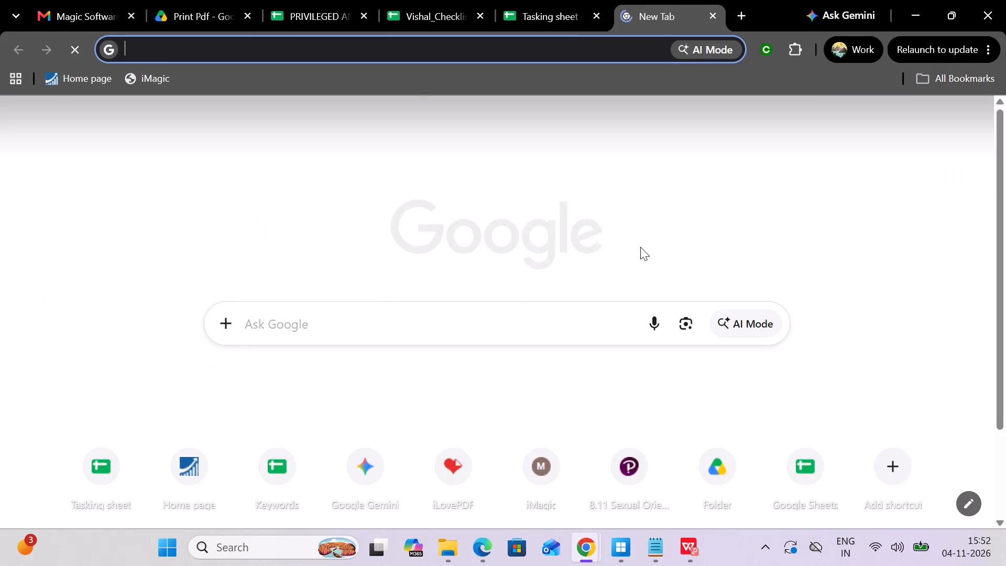
type("taski")
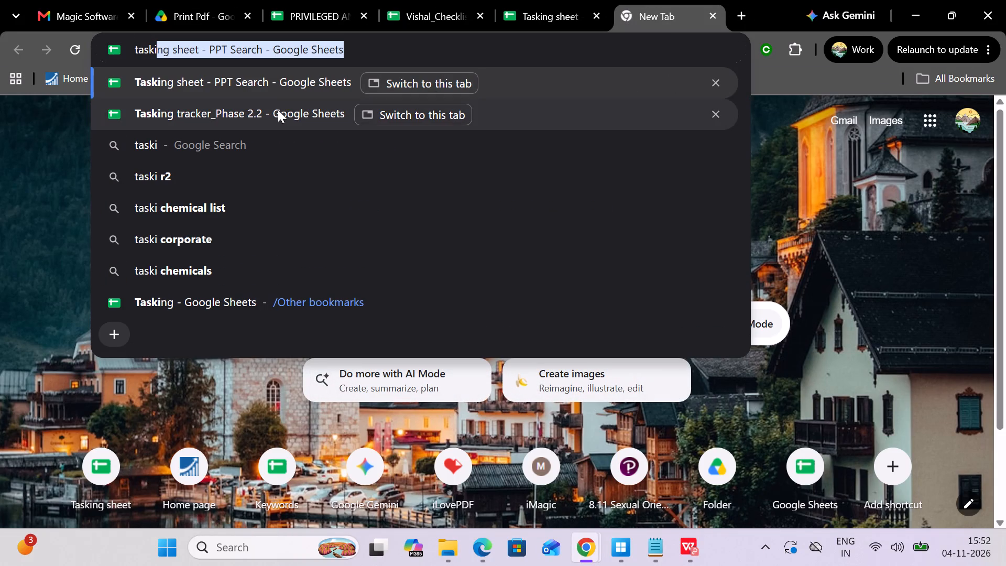
left_click(278, 110)
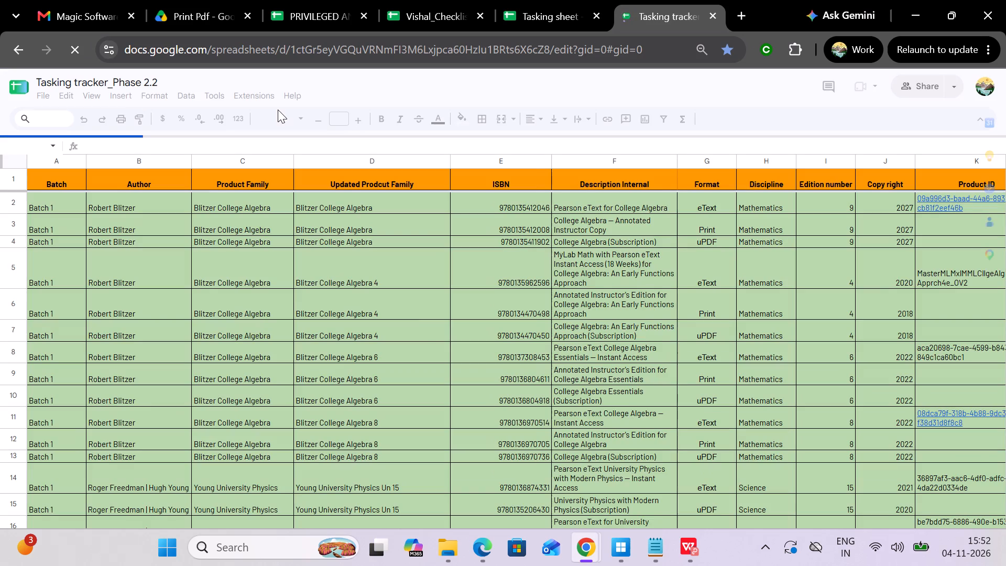
Examine the Member, Assigned date and Status columns on Sheet1 for the recent Batch 2 assignments.
scroll(441, 335, "down", 7)
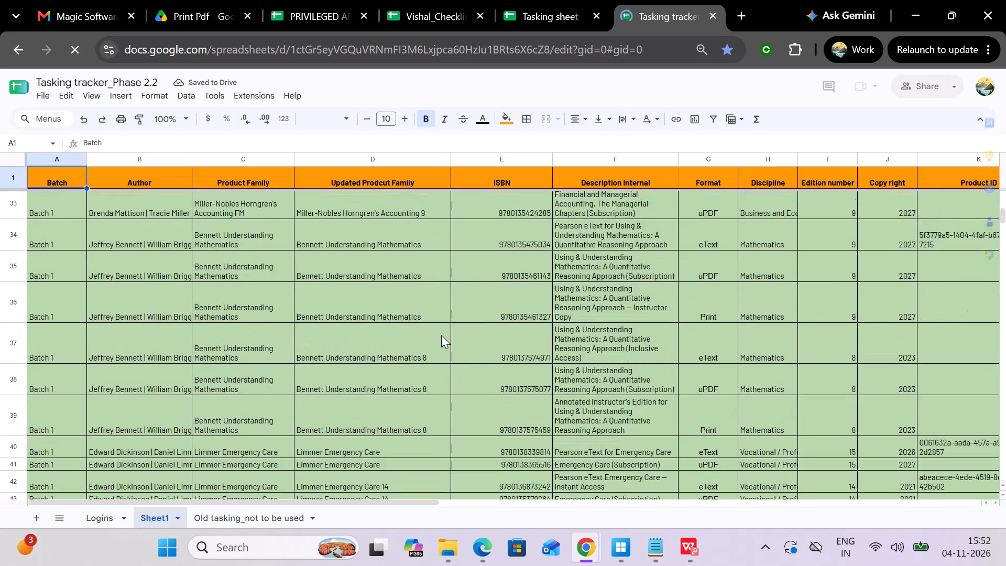
scroll(441, 335, "down", 3)
scroll(441, 335, "left", 8)
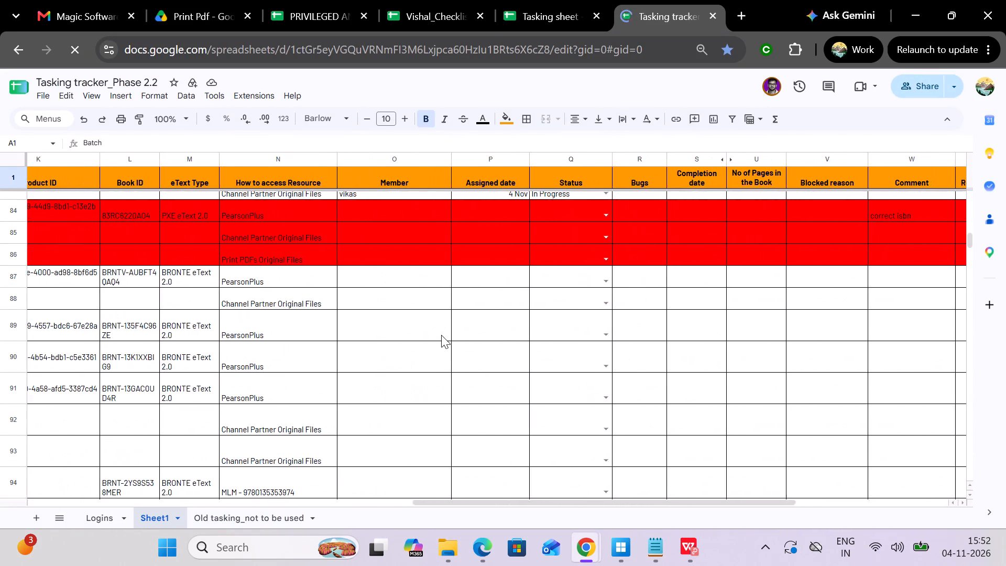
scroll(441, 335, "up", 3)
scroll(441, 335, "down", 1)
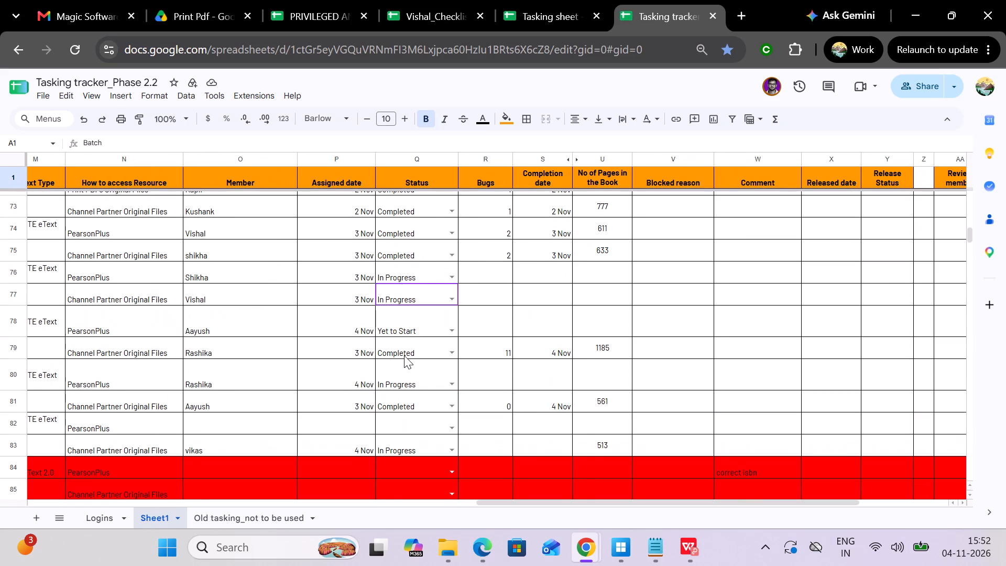
scroll(404, 355, "right", 1)
scroll(404, 355, "up", 2)
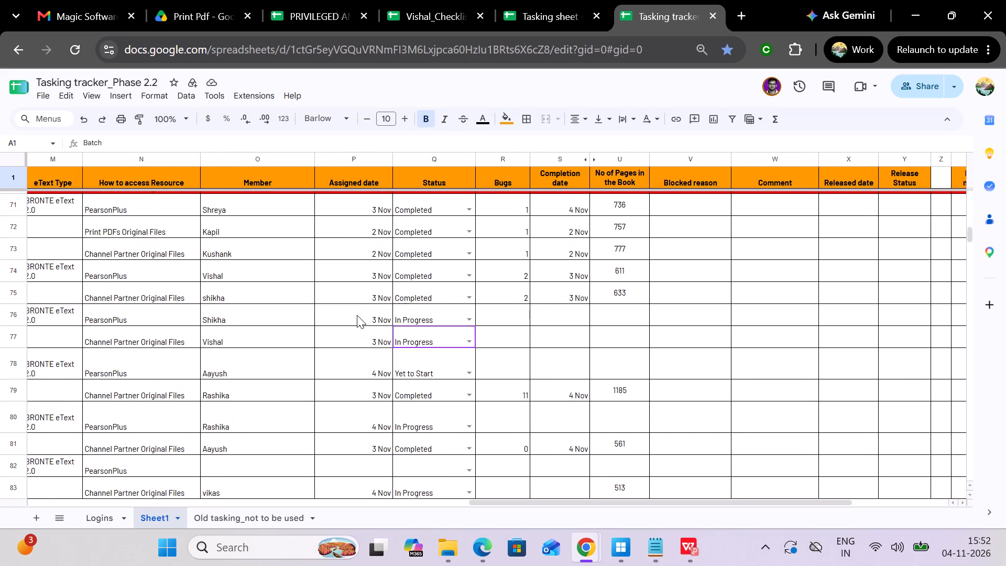
left_click(362, 286)
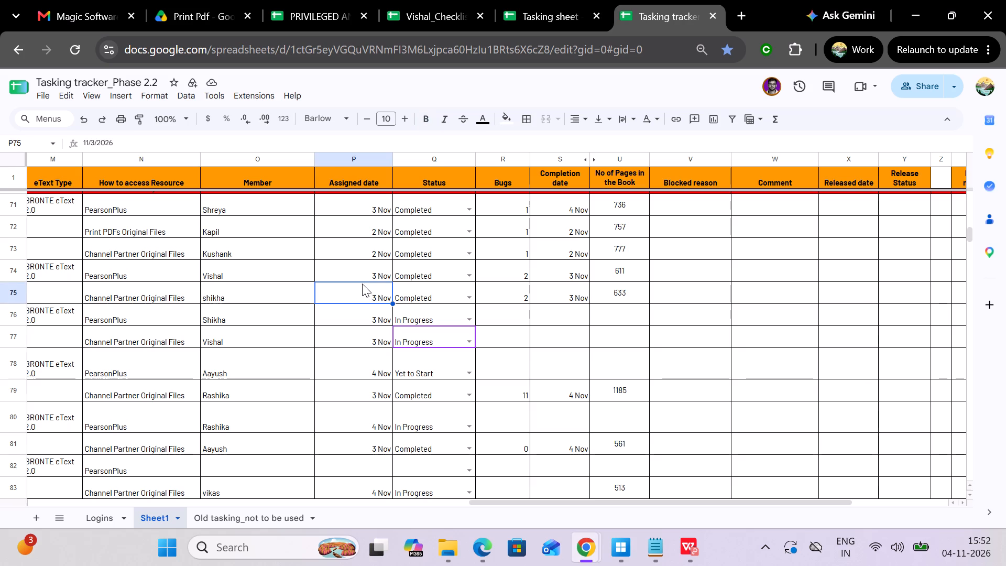
left_click(361, 279)
scroll(361, 279, "right", 1)
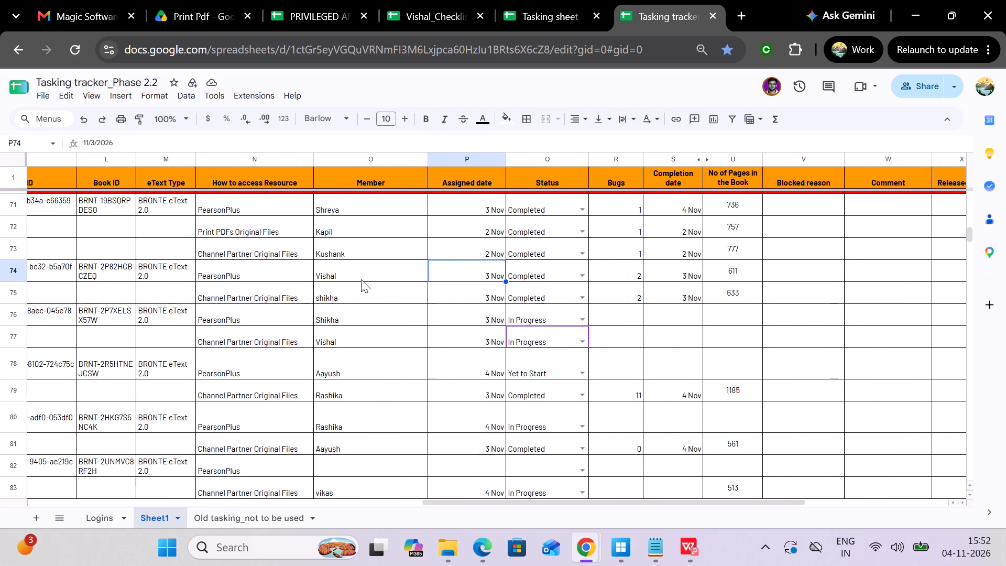
scroll(361, 279, "right", 4)
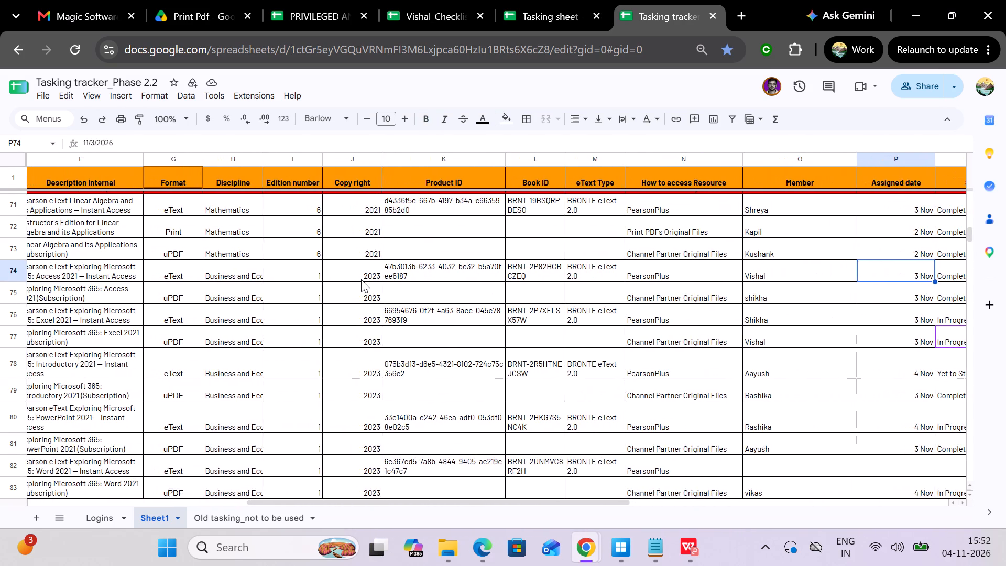
scroll(361, 279, "right", 3)
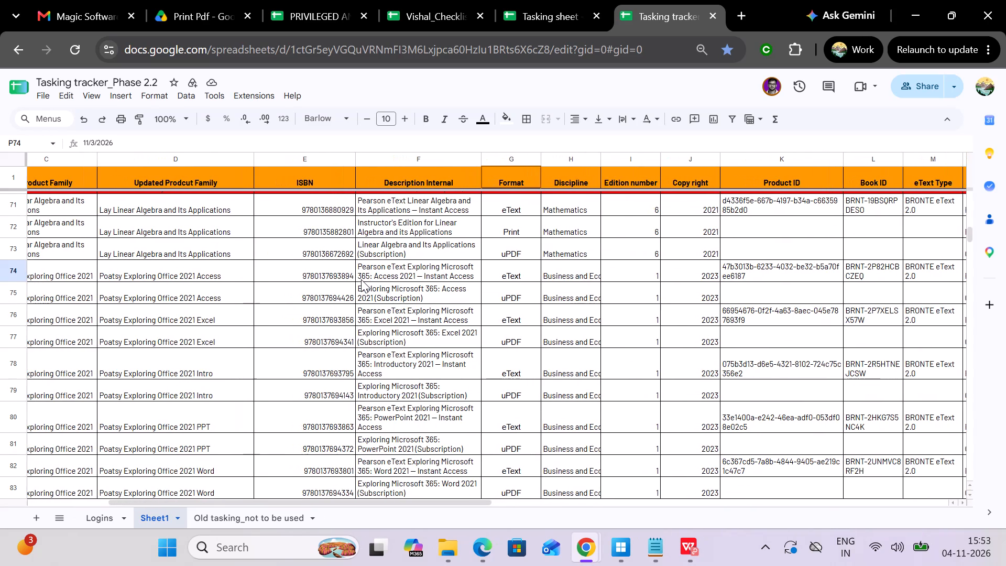
scroll(361, 279, "right", 1)
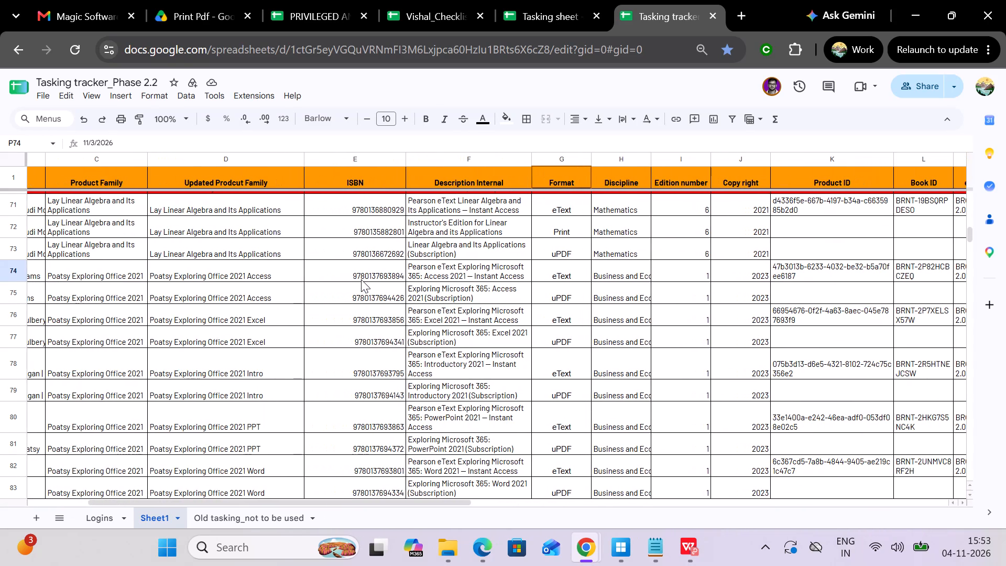
left_click(361, 279)
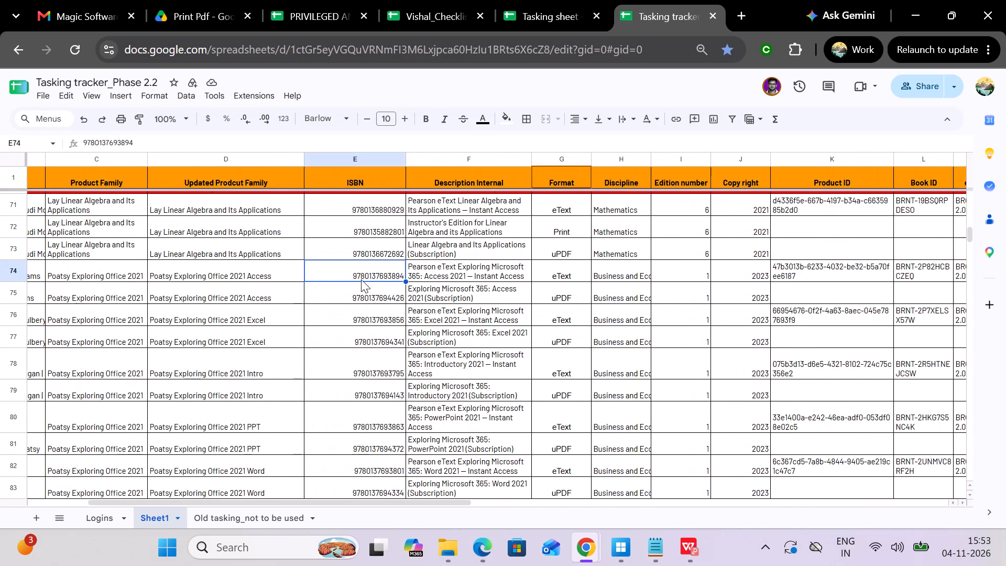
key("ctrl+c")
left_click(270, 511)
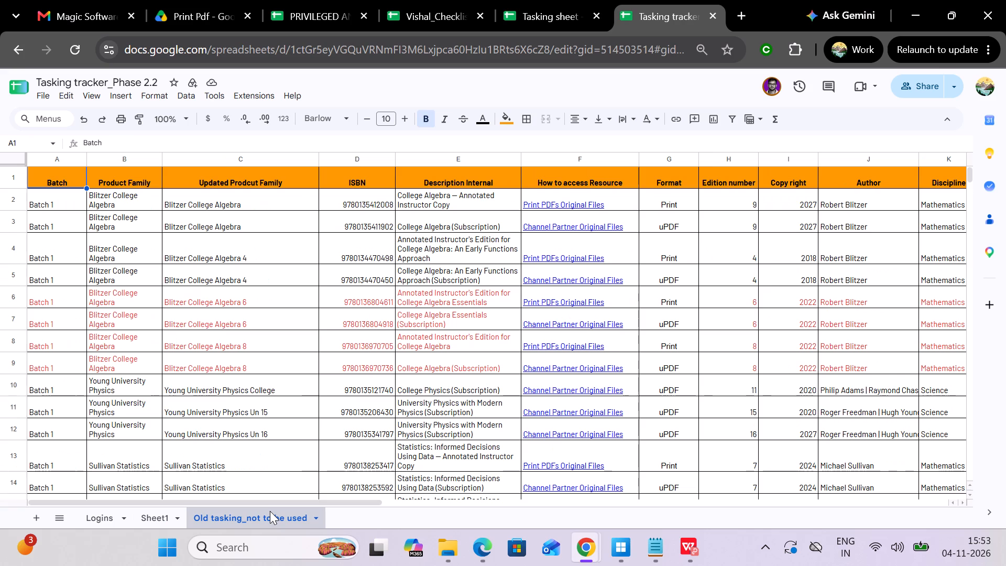
scroll(445, 382, "left", 1)
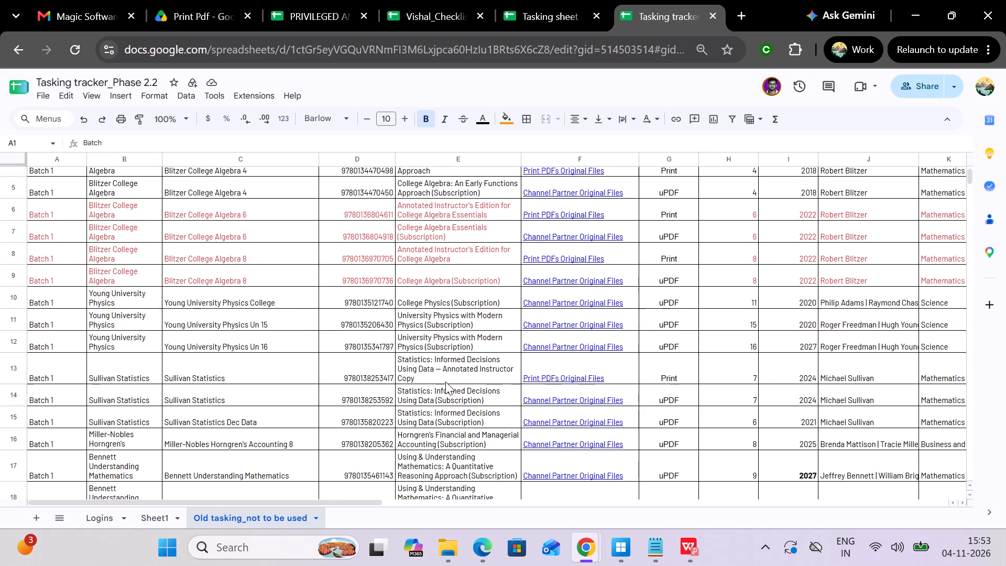
scroll(445, 382, "left", 1)
key("ctrl+f")
key("ctrl+v")
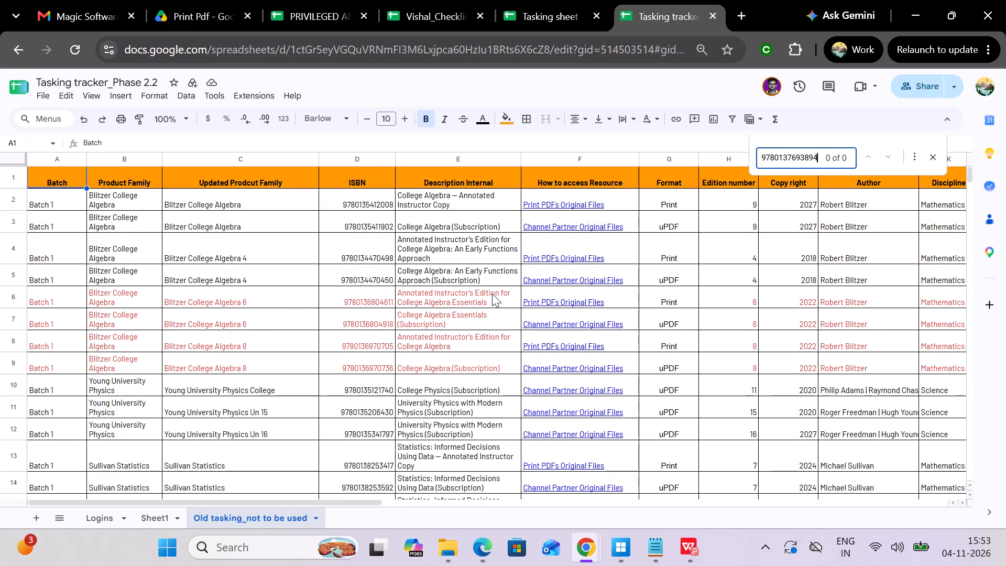
Copy the row 74 product family, Poatsy Exploring Office 2021 Access, from Sheet1 and find it in the Old tasking_not to be used sheet.
left_click(145, 510)
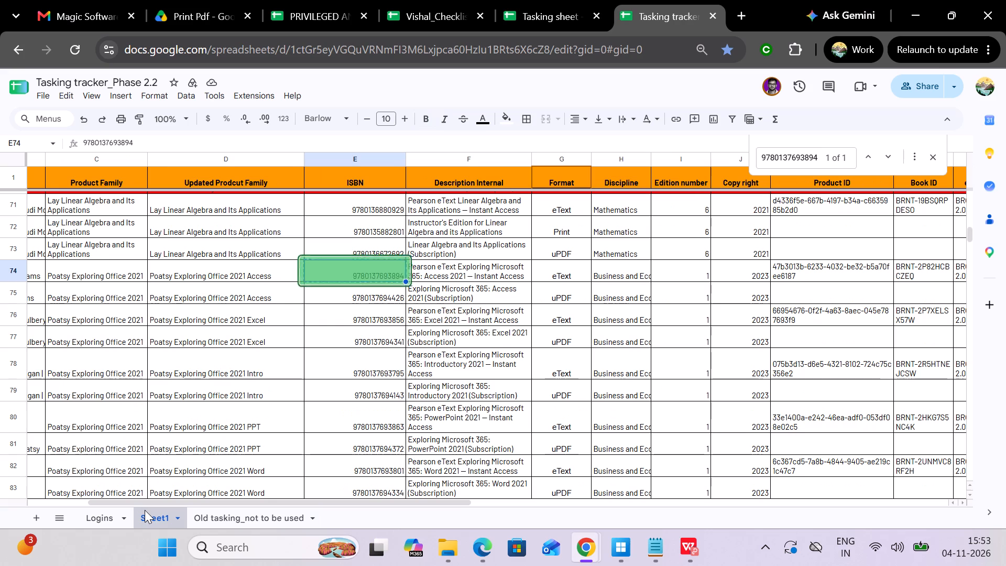
left_click(226, 278)
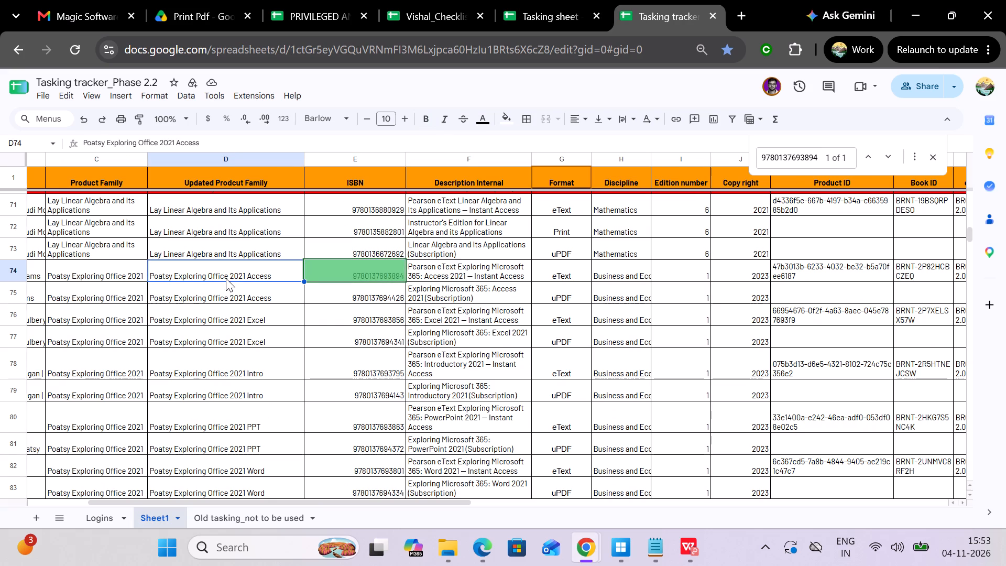
key("ctrl+c")
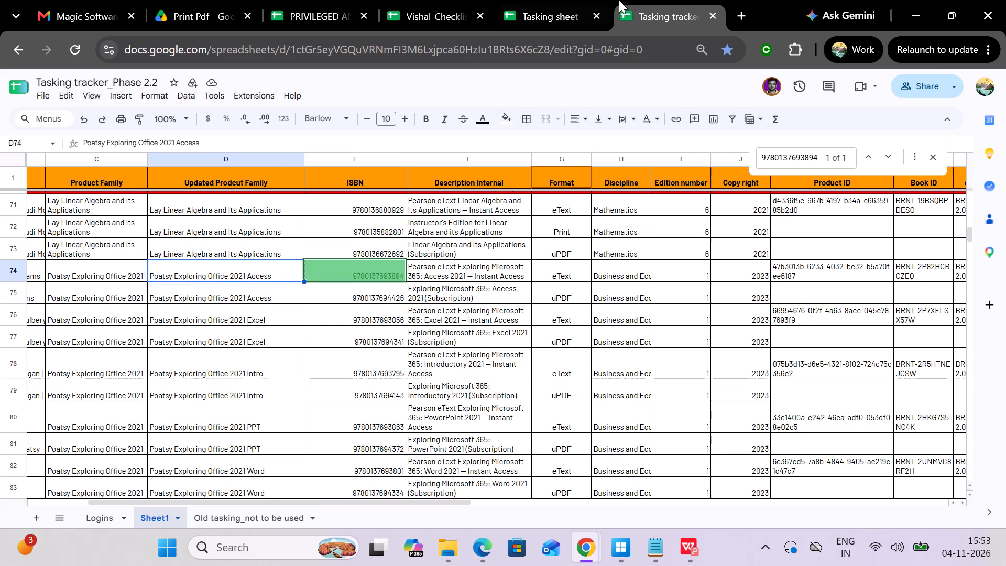
key("ctrl+f")
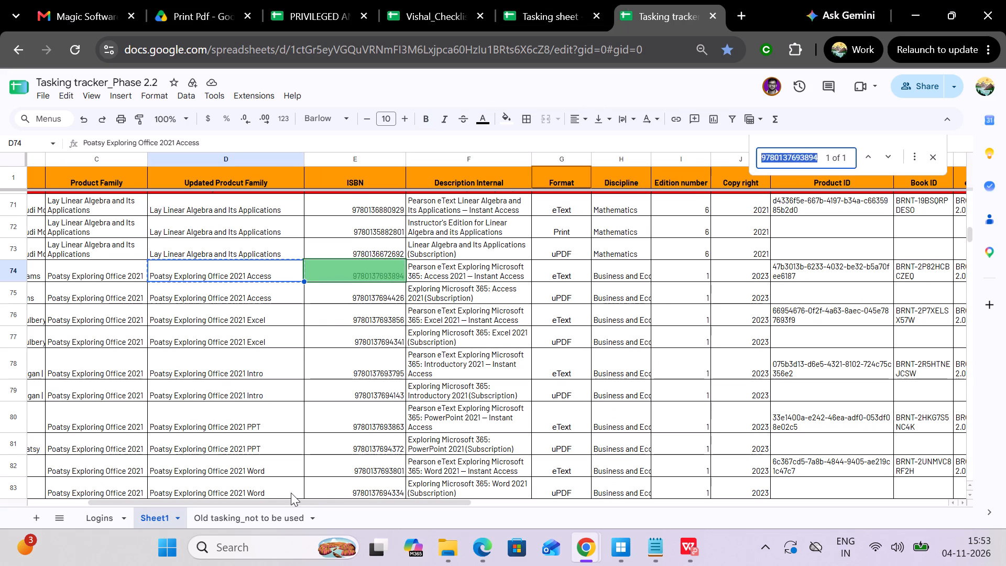
key("ctrl+v")
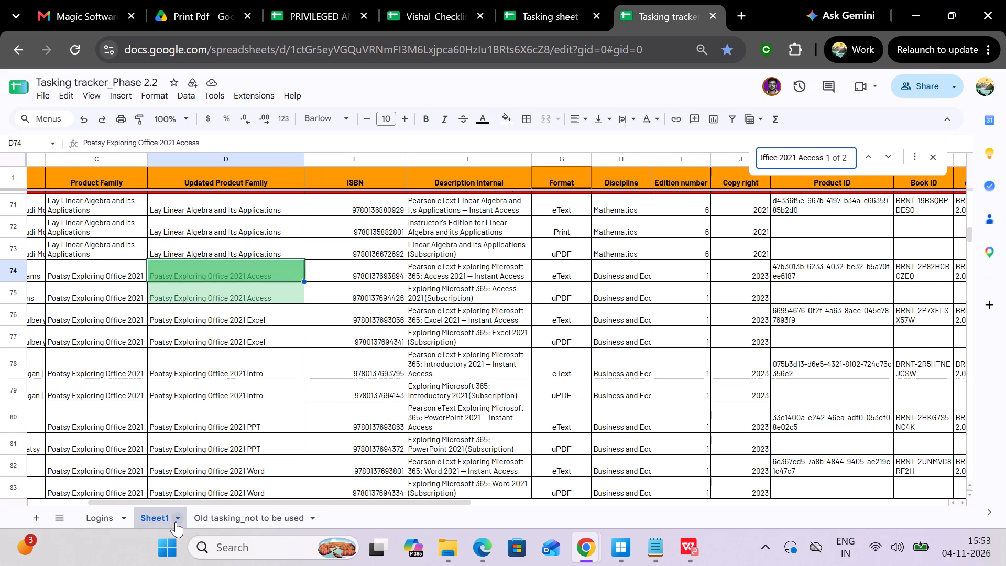
left_click(176, 521)
left_click(217, 525)
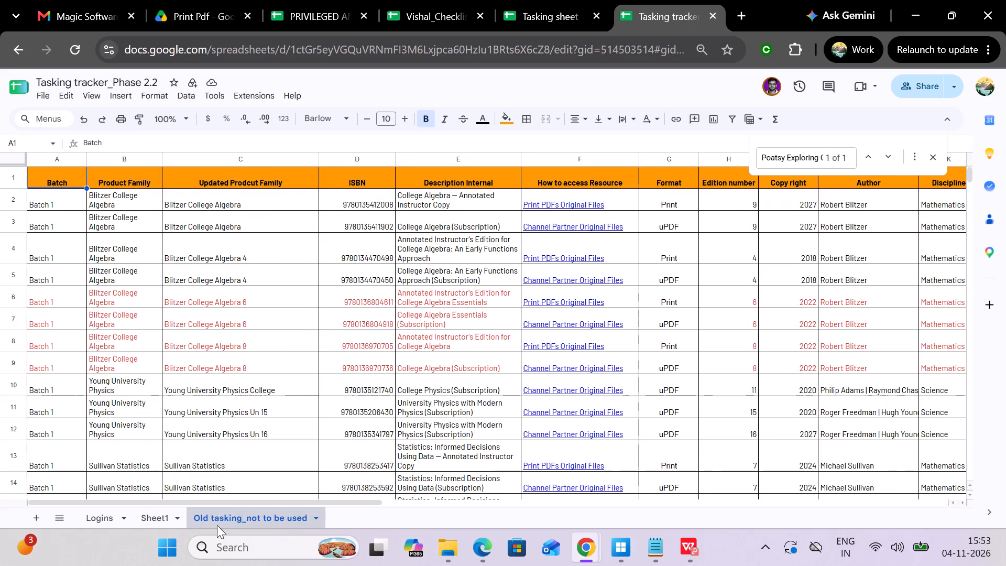
left_click(889, 154)
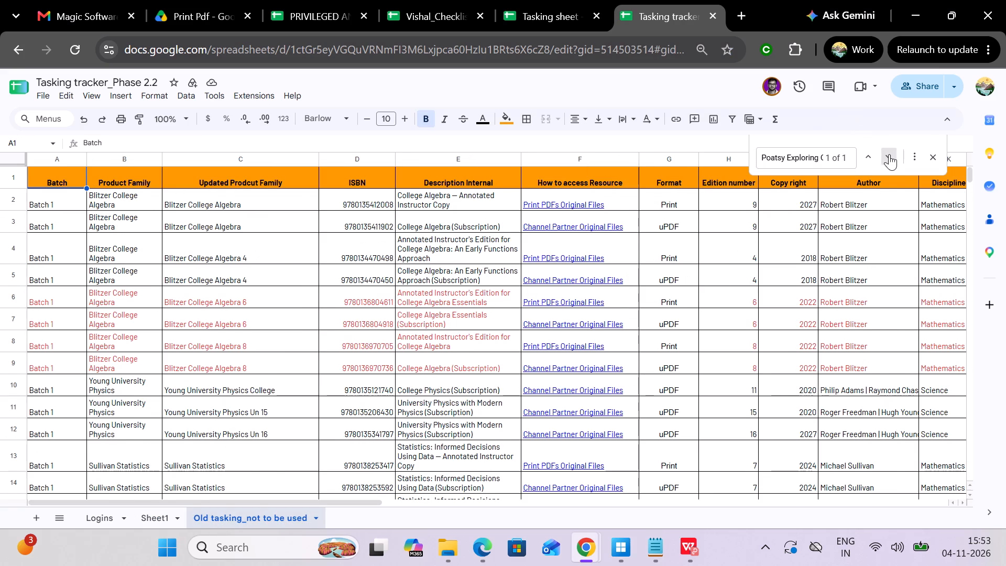
Examine the old assignees, dates and statuses for the Poatsy Exploring Office 2021 titles around row 38.
scroll(498, 382, "down", 1)
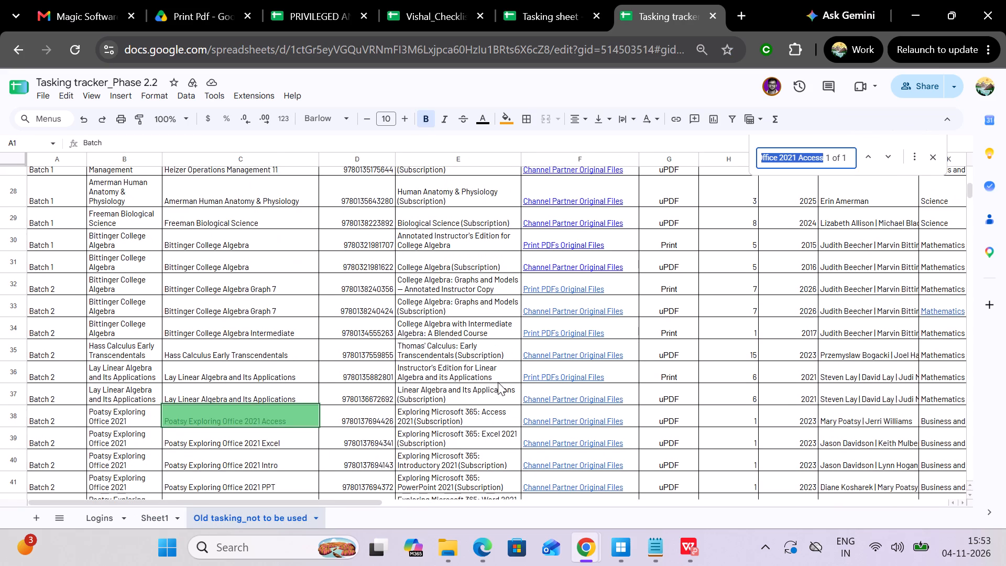
scroll(688, 416, "left", 2)
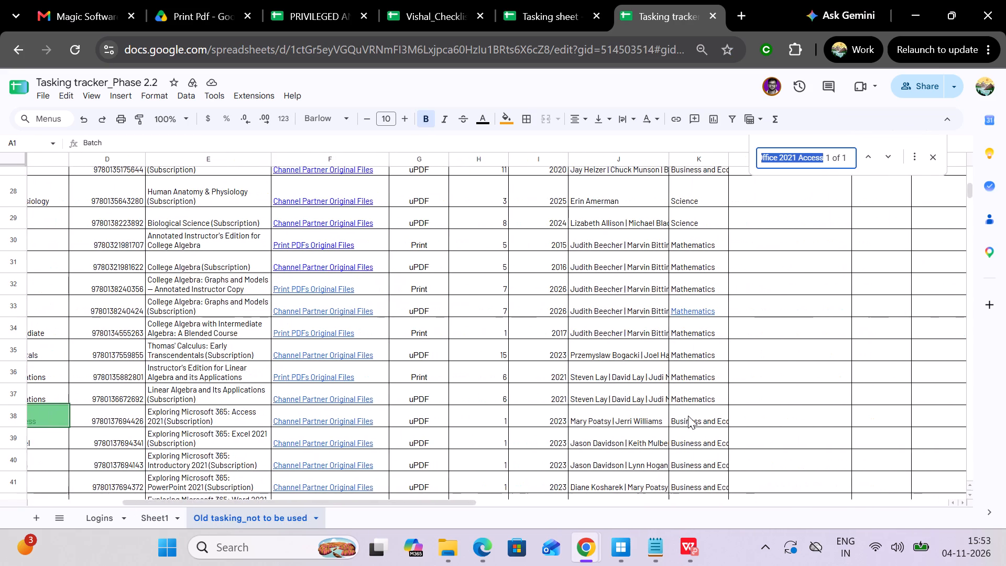
scroll(688, 416, "left", 1)
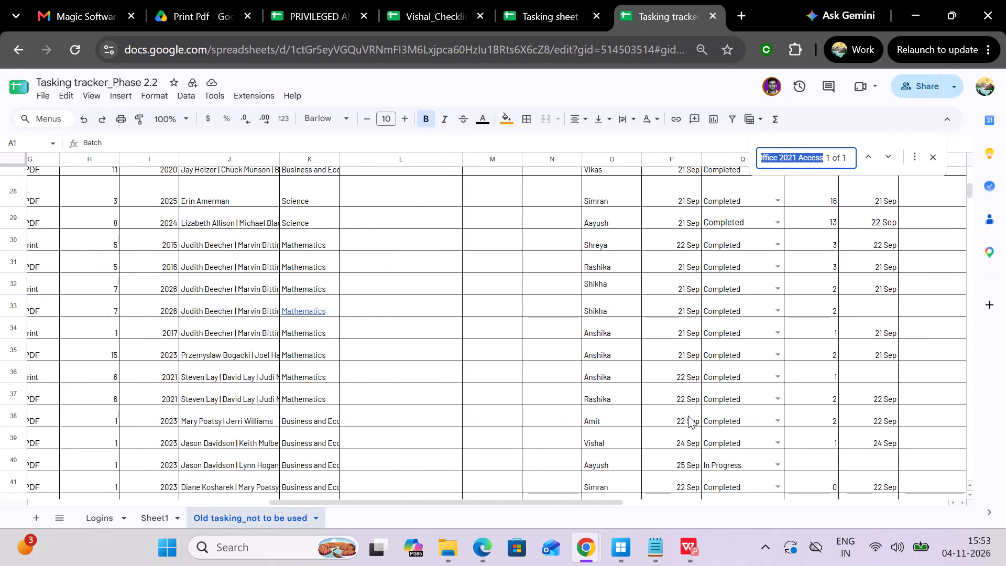
scroll(688, 416, "left", 1)
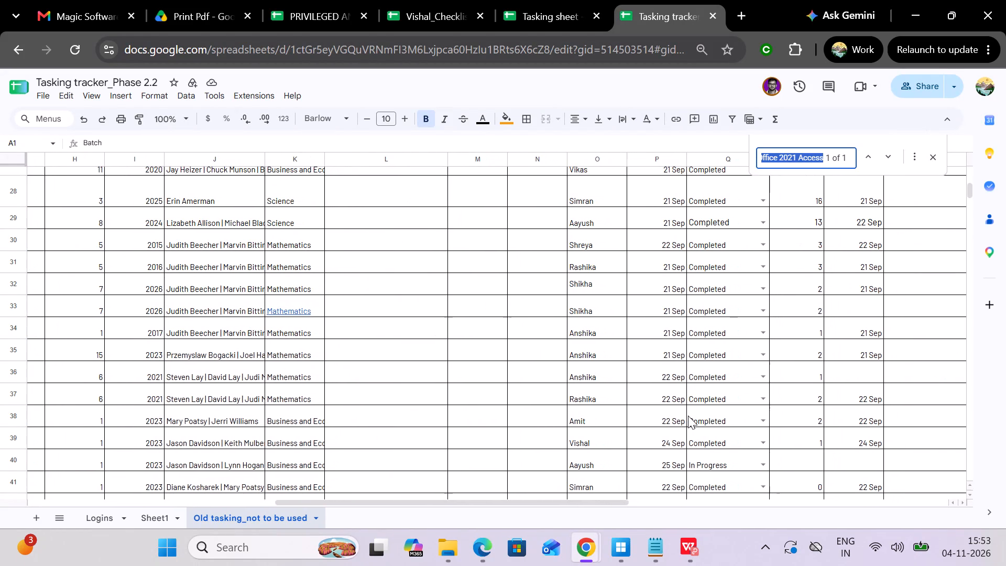
scroll(688, 416, "left", 2)
scroll(688, 416, "down", 1)
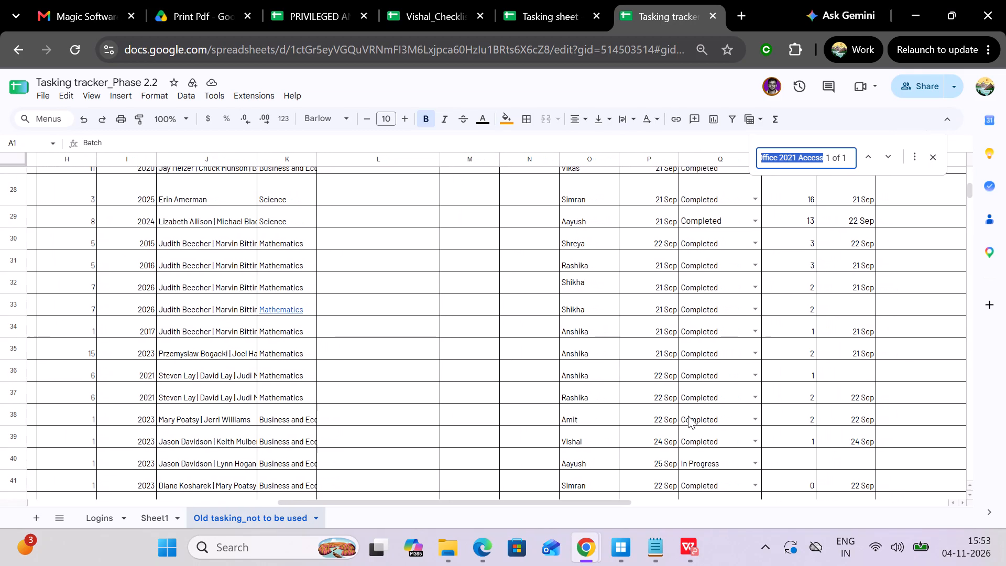
scroll(688, 416, "down", 1)
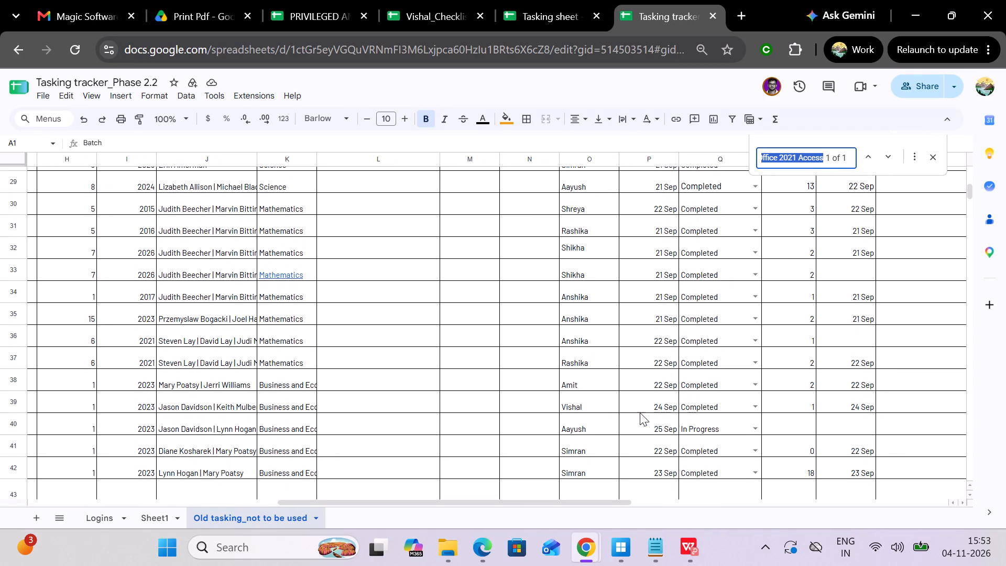
scroll(578, 404, "right", 5)
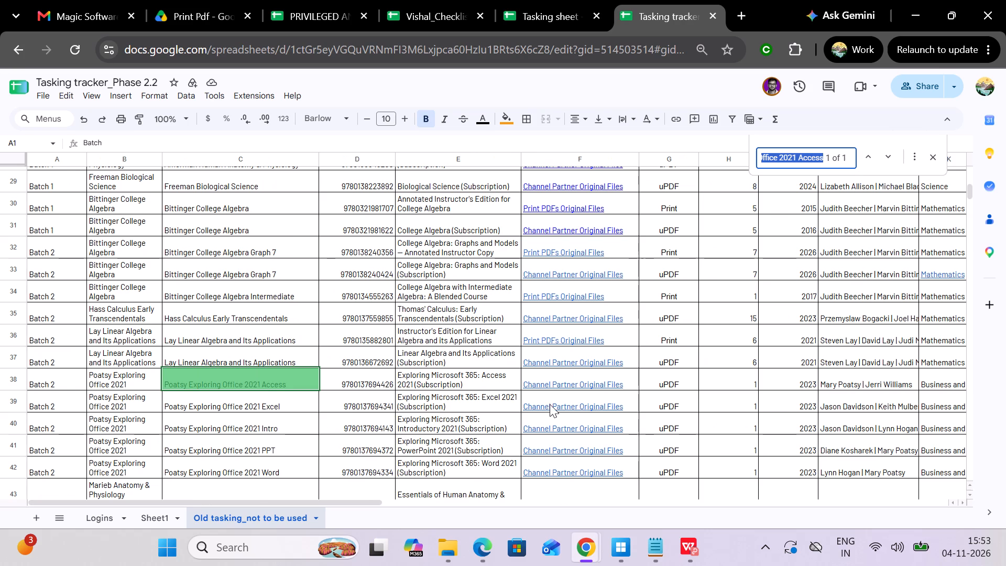
left_click(433, 410)
key("Right")
key("Right")
key("Right")
key("Right")
key("Right")
key("Right")
key("Right")
key("Right")
key("Right")
key("Right")
key("Right")
key("Right")
key("Right")
key("Right")
key("Right")
key("Right")
key("Right")
key("Right")
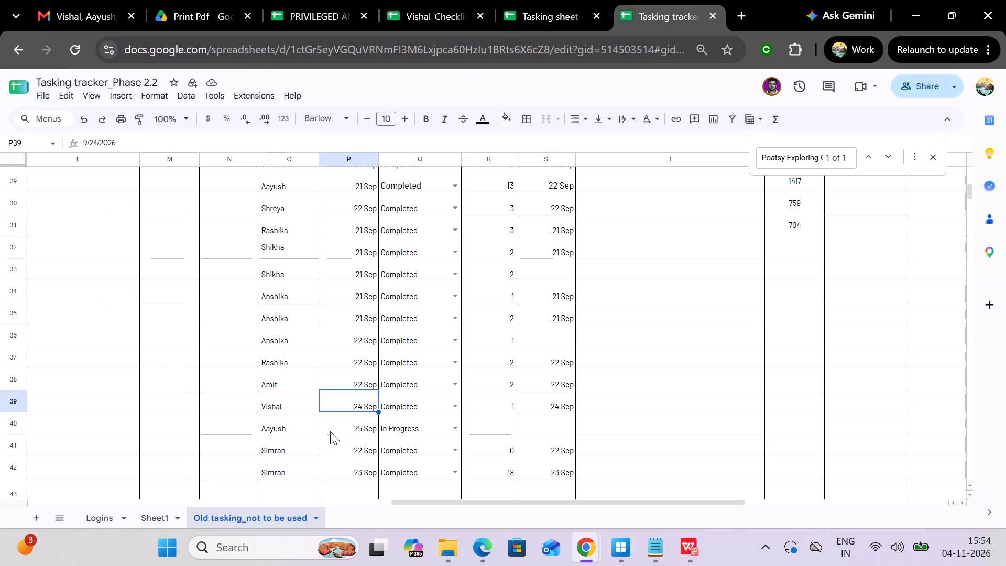
Copy the row 39 title, Poatsy Exploring Office 2021 Excel, from the Old tasking_not to be used sheet.
left_click(285, 407)
scroll(285, 407, "right", 10)
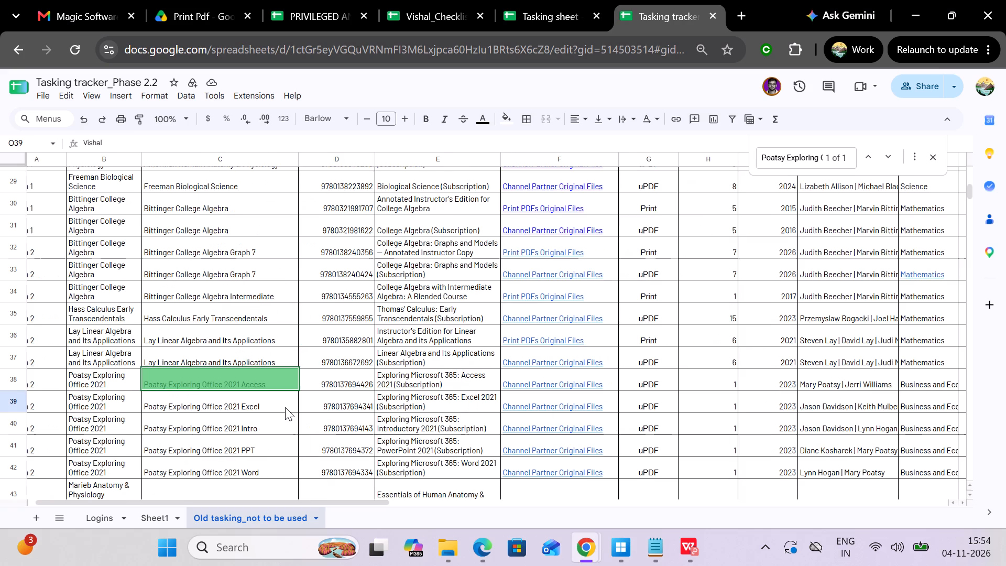
left_click(285, 407)
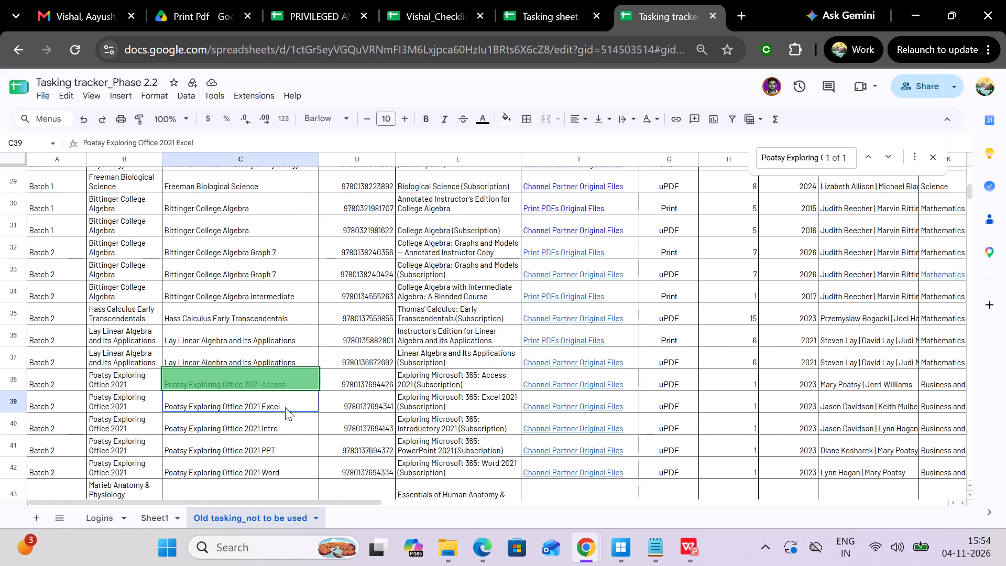
key("ctrl+c")
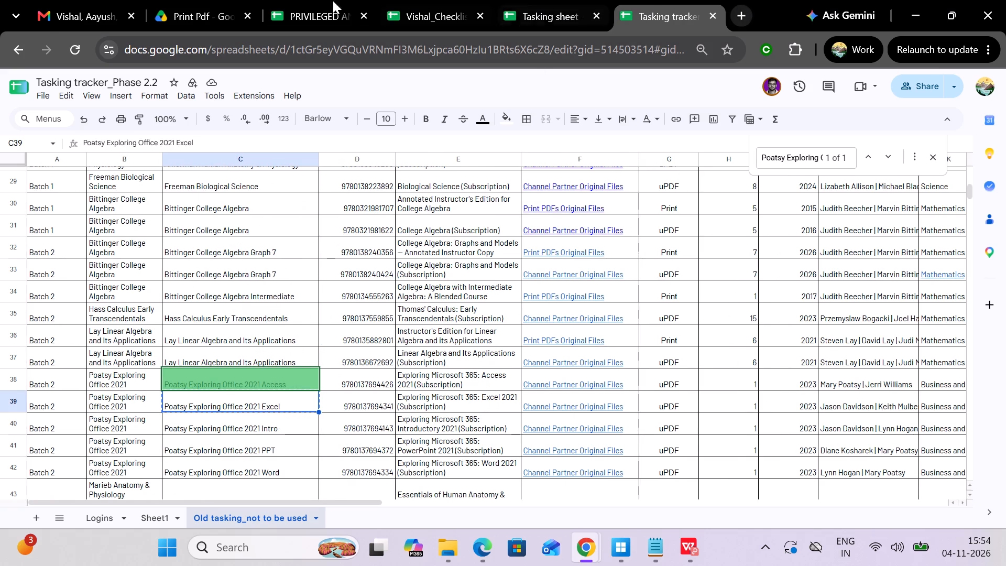
Search Google Drive for the copied title Poatsy Exploring Office 2021 Excel.
left_click(214, 7)
left_click(297, 89)
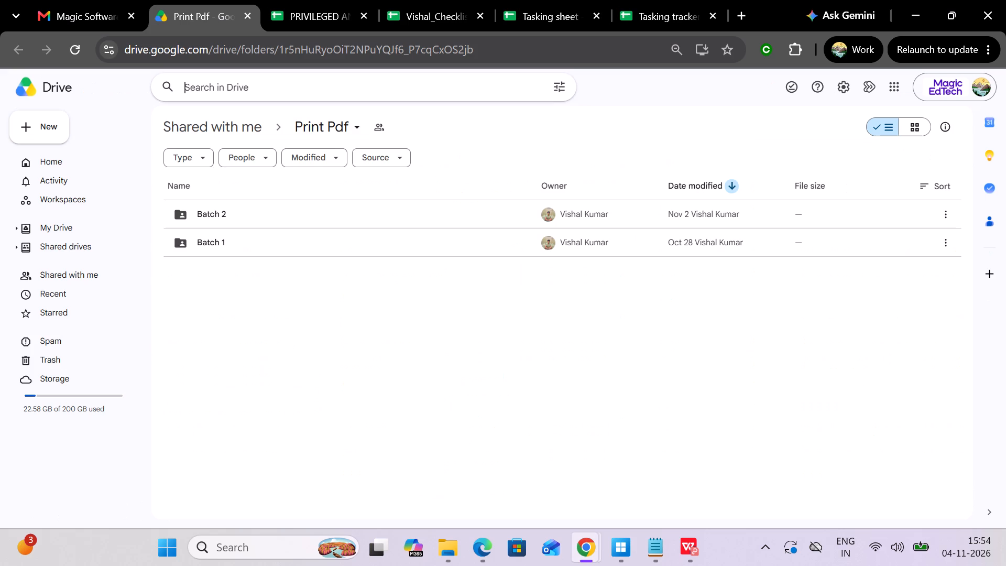
key("ctrl+v")
key("Return")
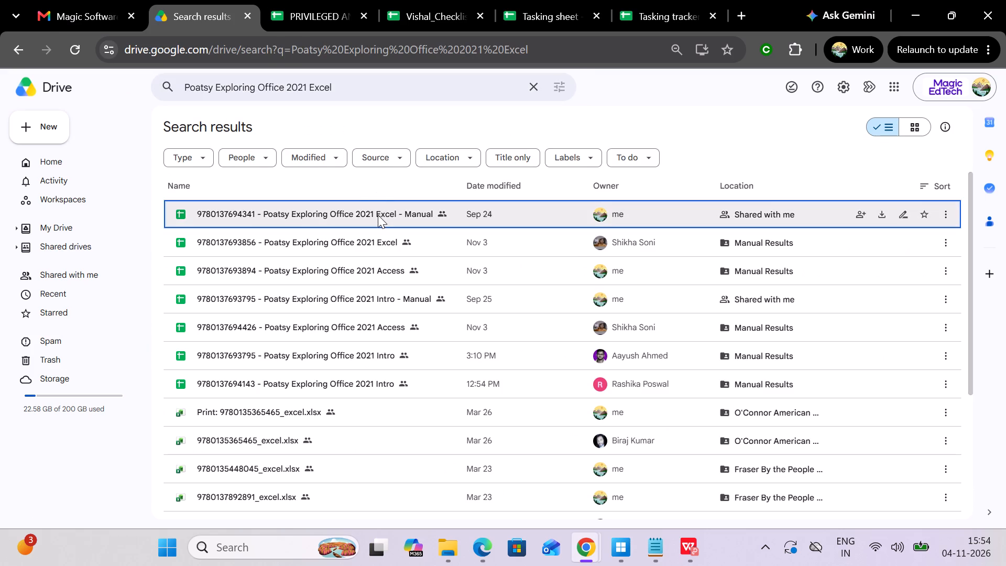
double_click(327, 213)
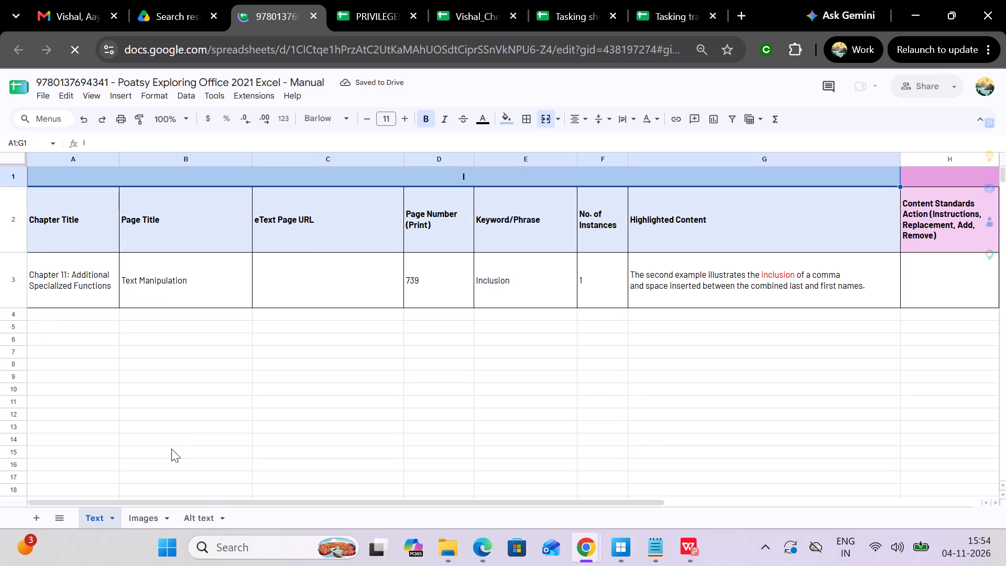
left_click(269, 408)
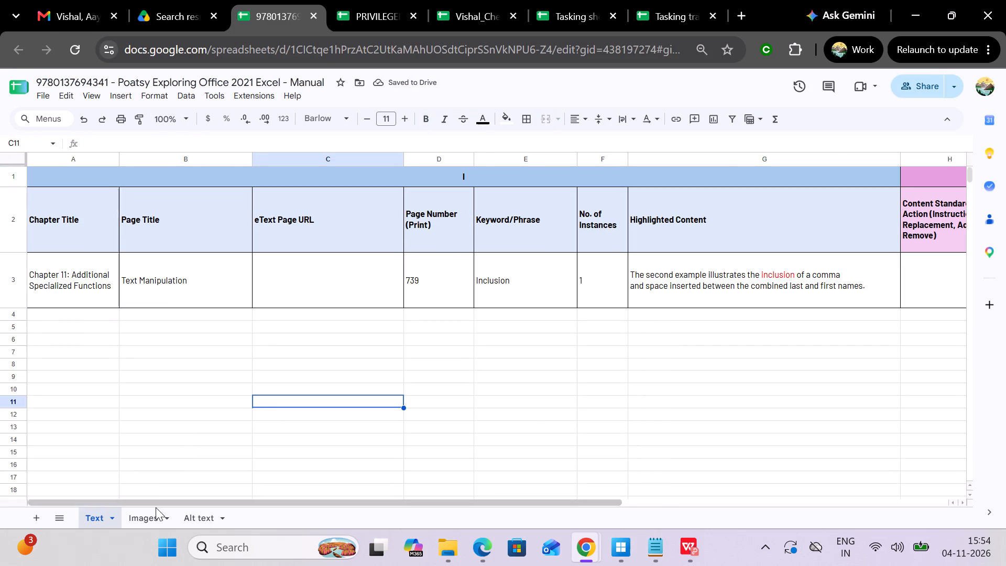
left_click(151, 514)
left_click(192, 507)
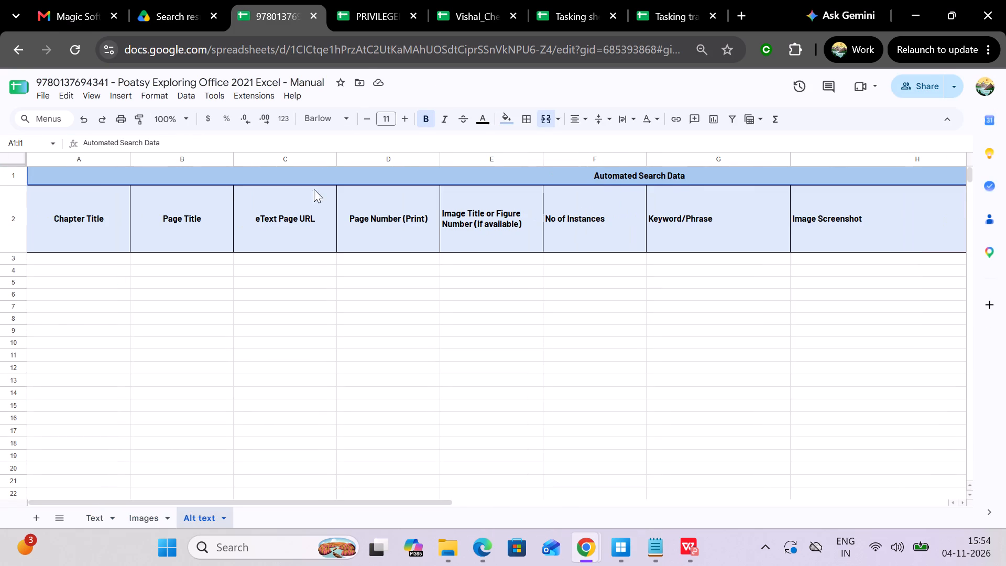
left_click(318, 12)
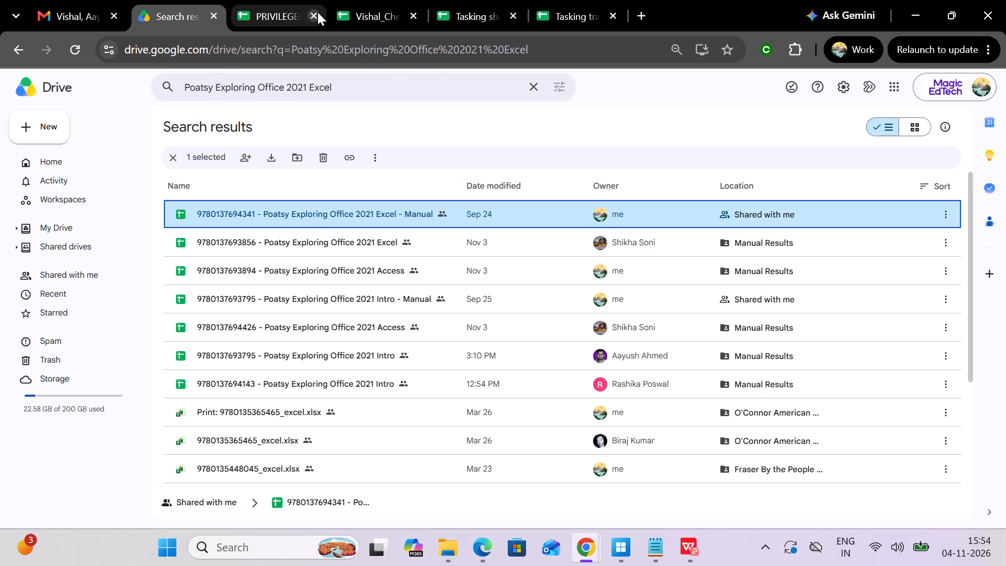
Copy the row 76 product family, Poatsy Exploring Office 2021 Excel, from Sheet1 and find it in the Old tasking_not to be used sheet.
left_click(407, 1)
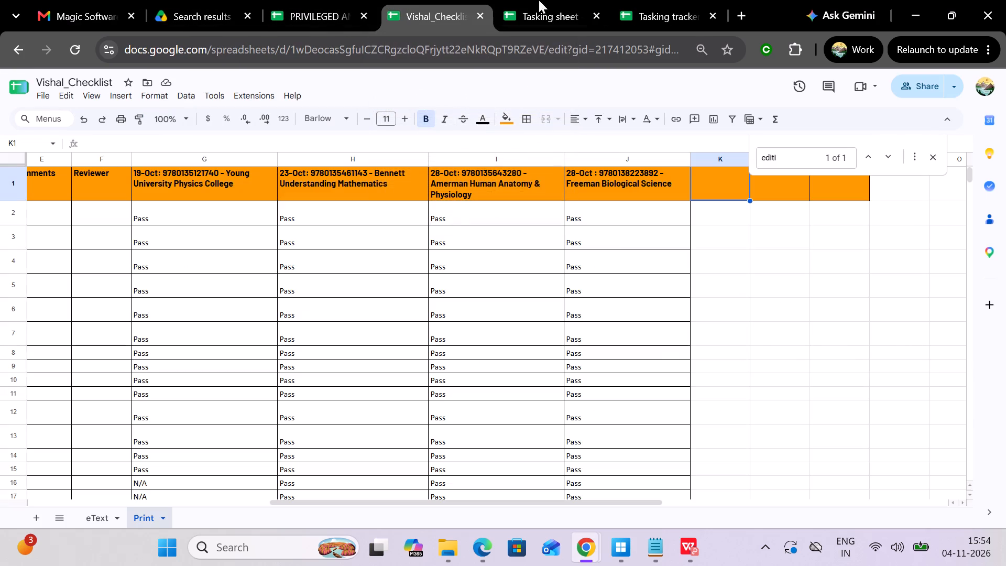
left_click(632, 0)
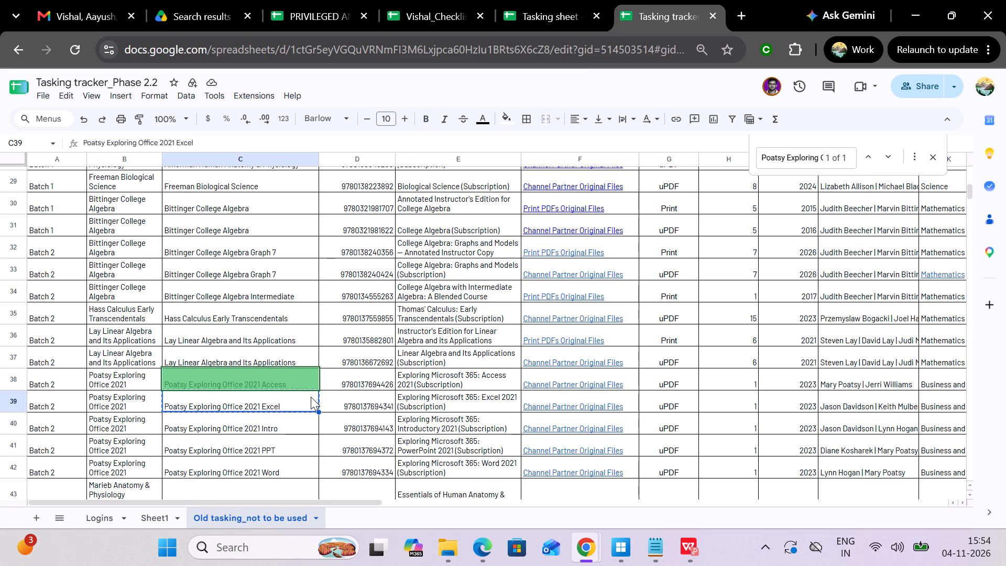
left_click(161, 510)
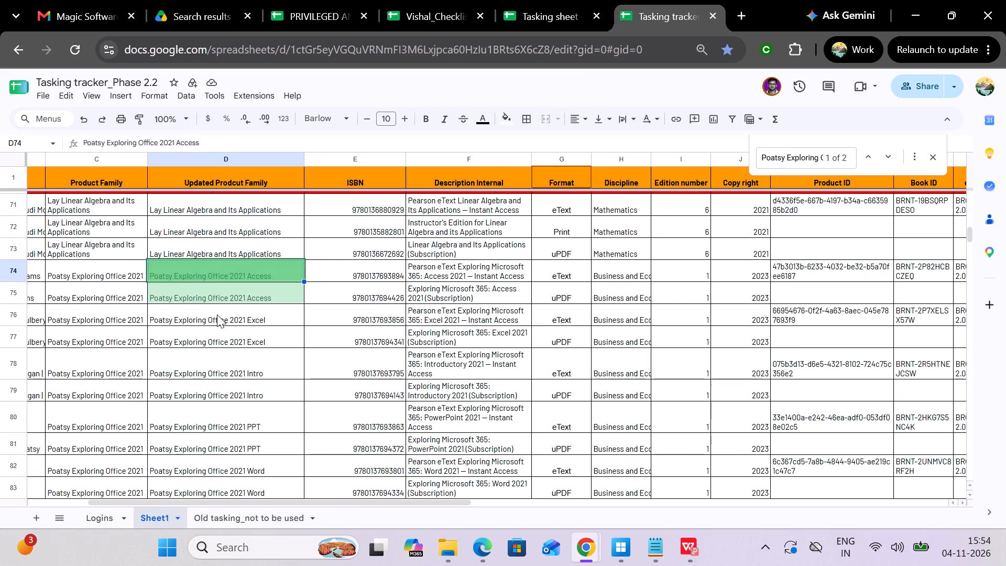
left_click(217, 318)
key("ctrl+c")
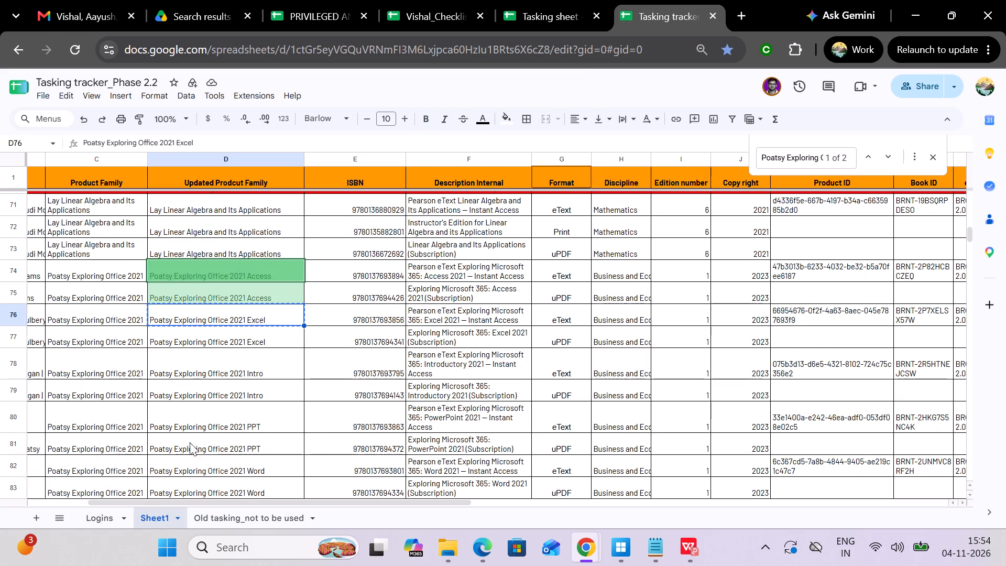
left_click(203, 511)
key("ctrl+f")
key("ctrl+v")
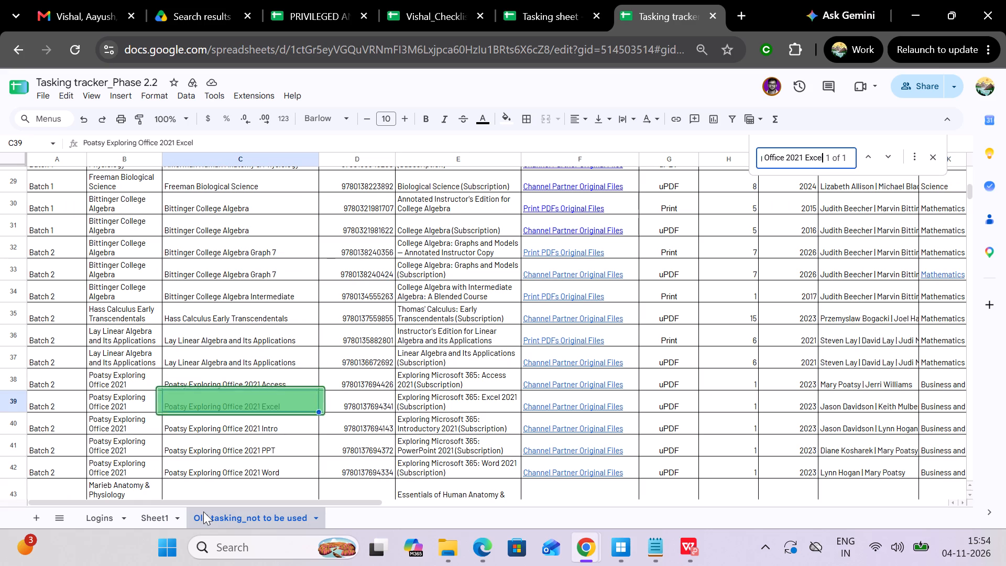
Check the old assignee, date and status columns for the Poatsy Exploring Office 2021 Access and Excel rows.
left_click_drag(203, 511, 277, 422)
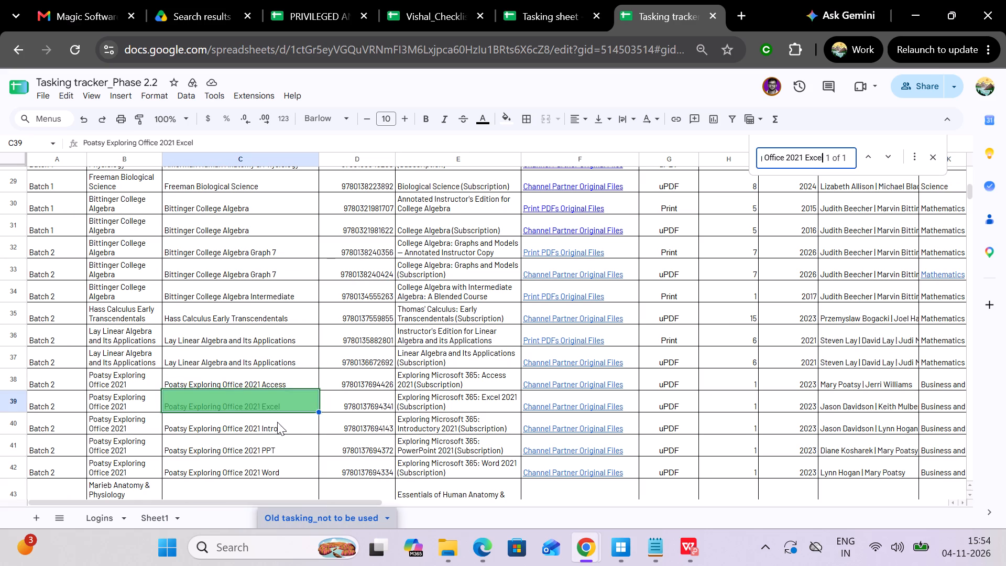
left_click_drag(277, 422, 247, 436)
scroll(296, 396, "left", 5)
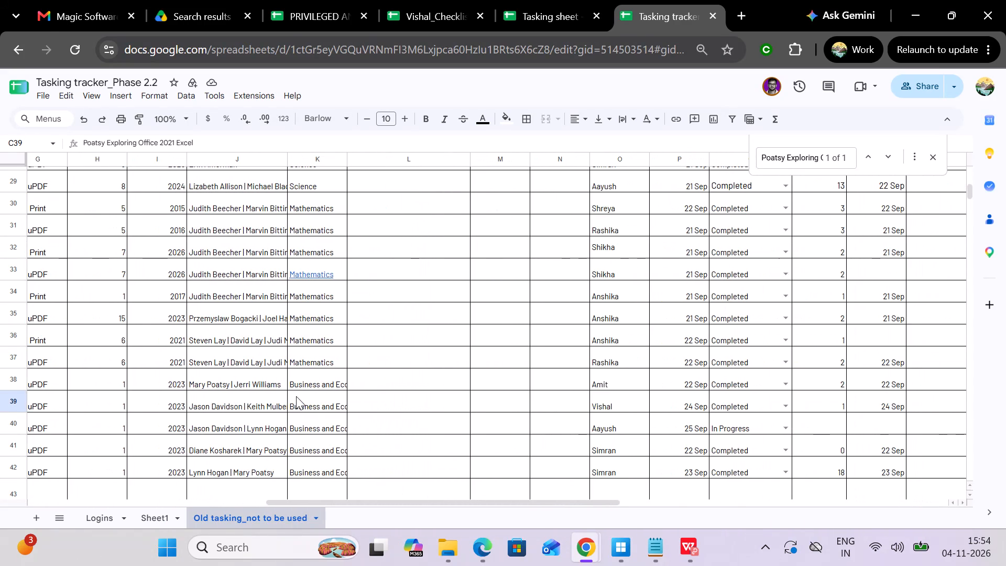
left_click(420, 387)
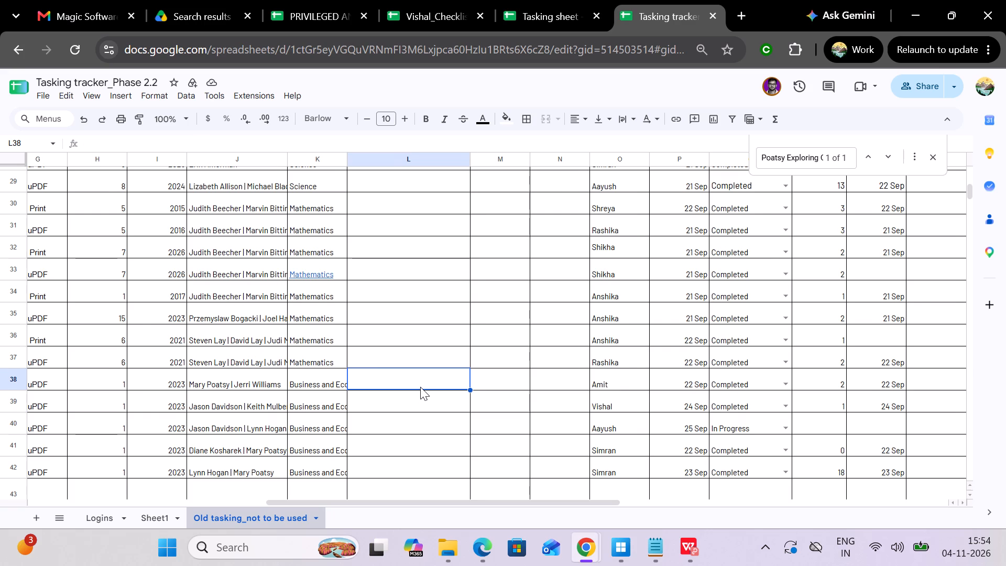
scroll(420, 387, "right", 4)
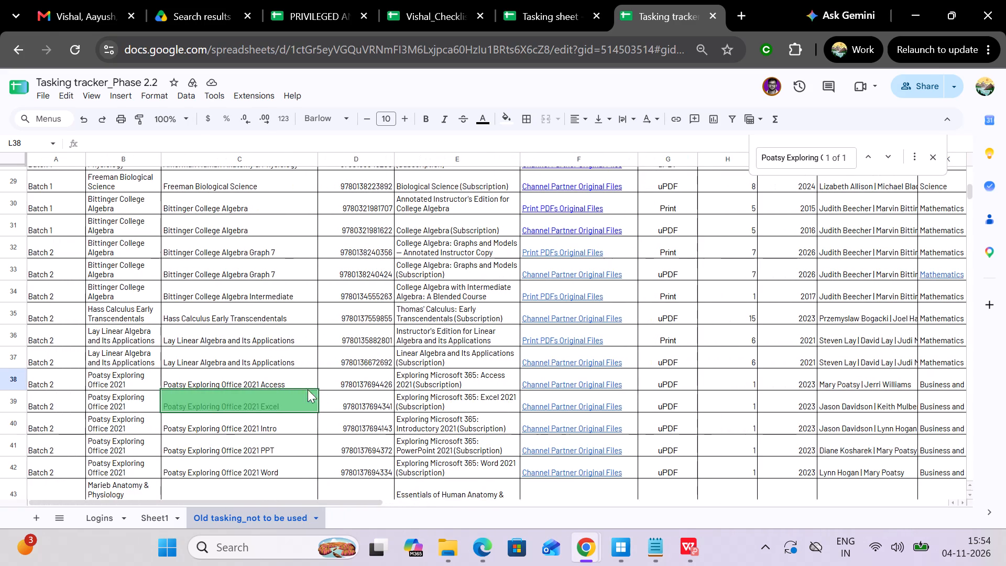
left_click(376, 386)
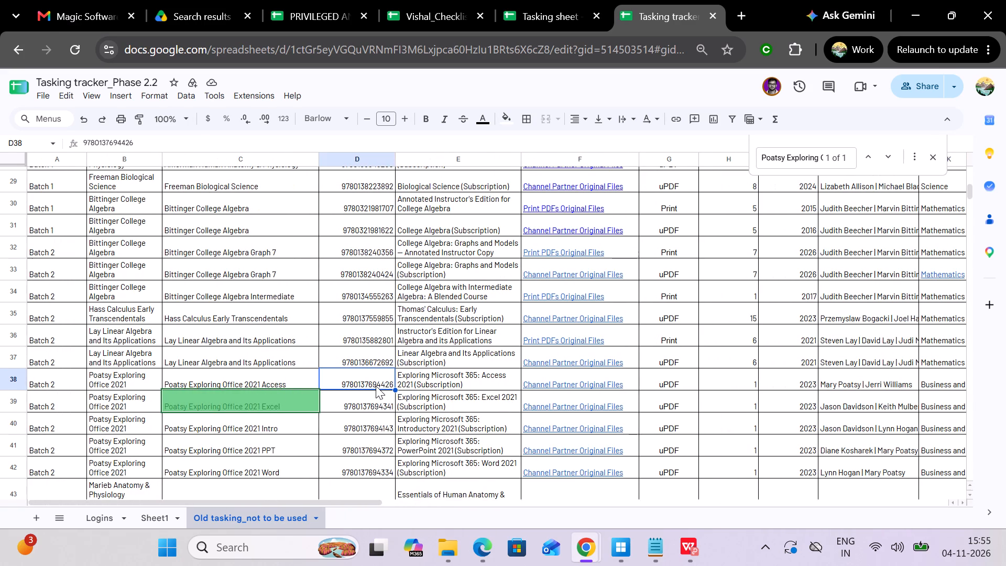
key("ctrl+c")
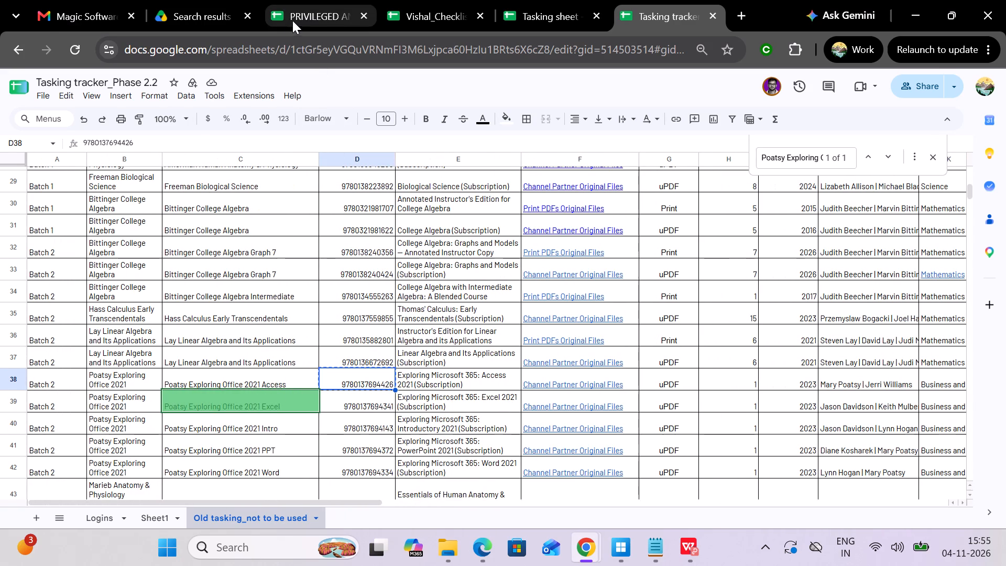
left_click(205, 15)
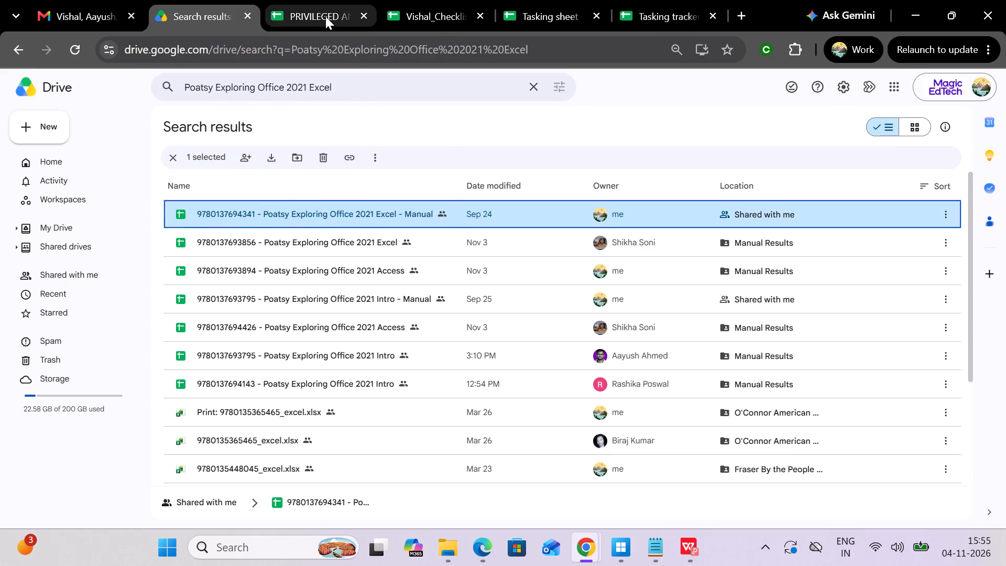
left_click(536, 4)
left_click(642, 0)
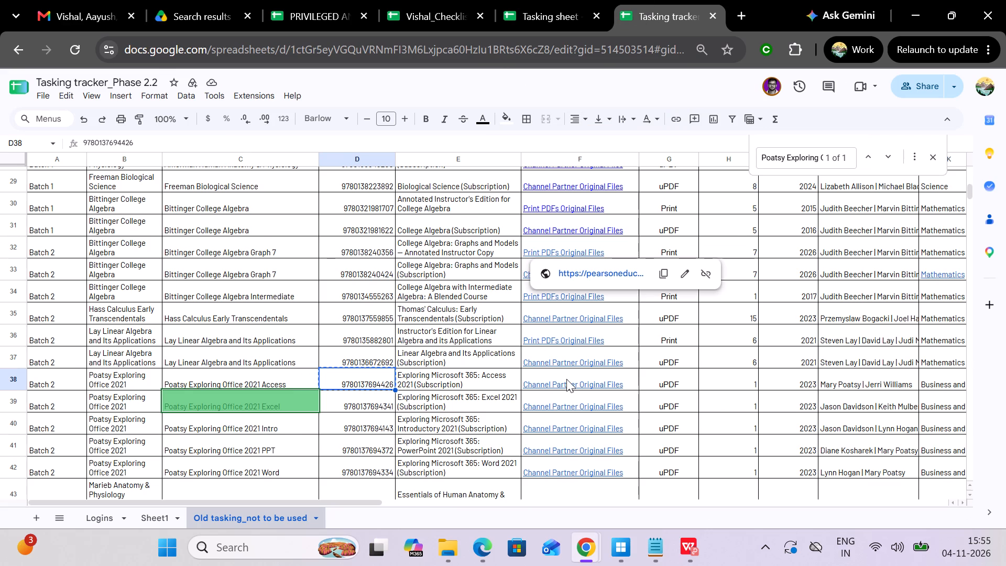
scroll(566, 379, "left", 6)
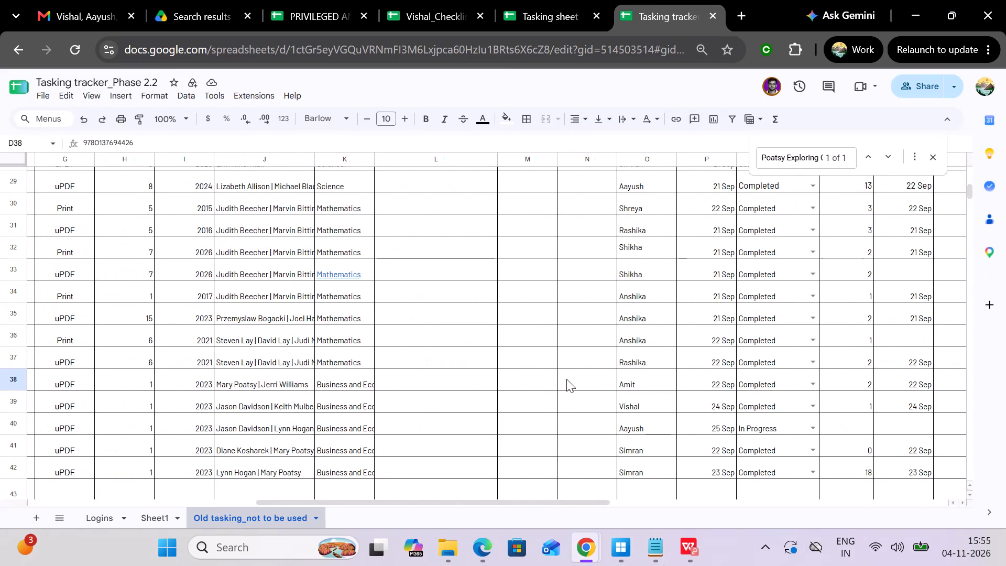
scroll(566, 379, "right", 2)
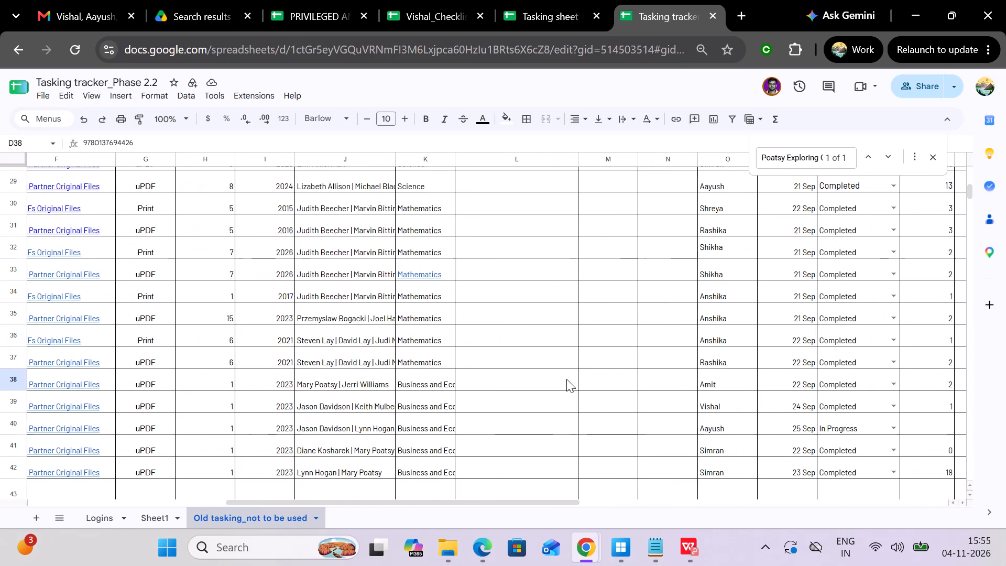
scroll(566, 379, "right", 4)
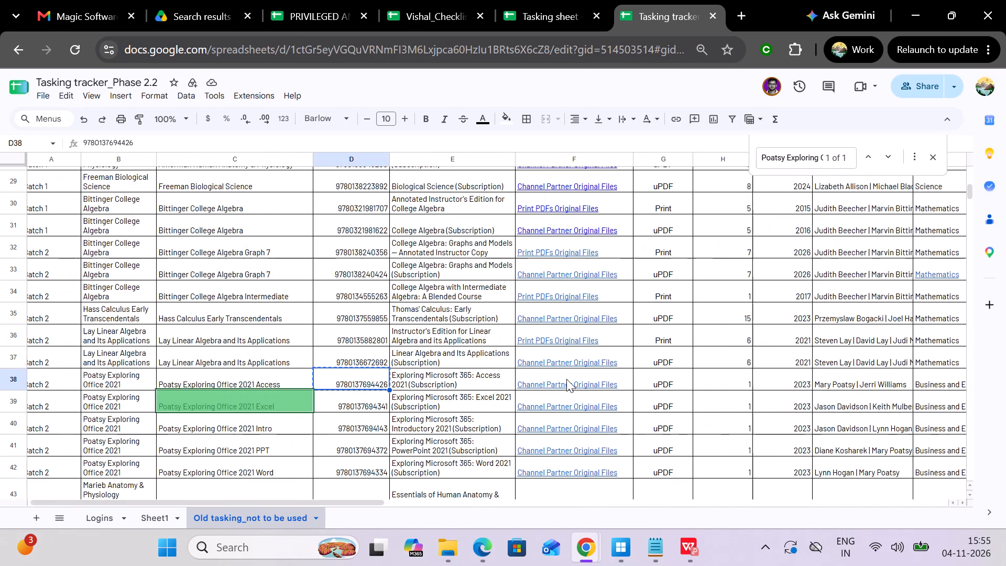
left_click(230, 0)
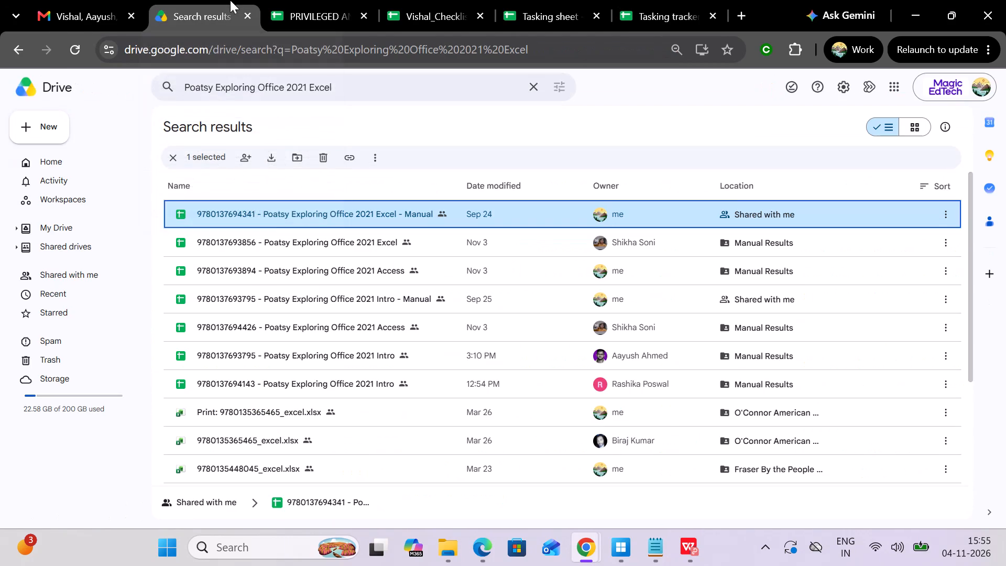
left_click(357, 83)
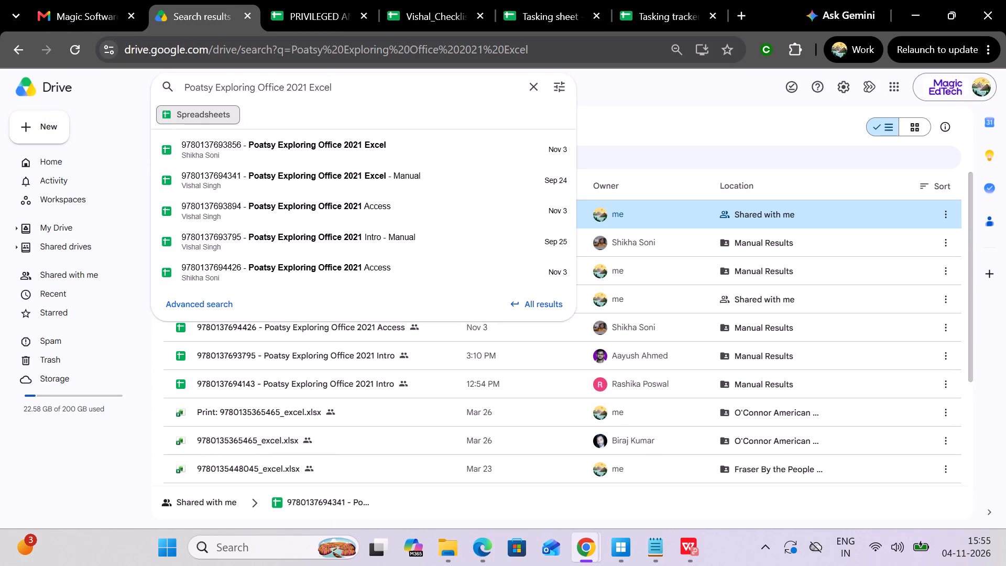
key("BackSpace")
key("BackSpace")
key("BackSpace")
key("BackSpace")
key("BackSpace")
key("BackSpace")
key("BackSpace")
key("BackSpace")
key("BackSpace")
key("BackSpace")
key("BackSpace")
key("BackSpace")
key("BackSpace")
key("BackSpace")
key("BackSpace")
key("BackSpace")
key("BackSpace")
key("BackSpace")
key("BackSpace")
key("BackSpace")
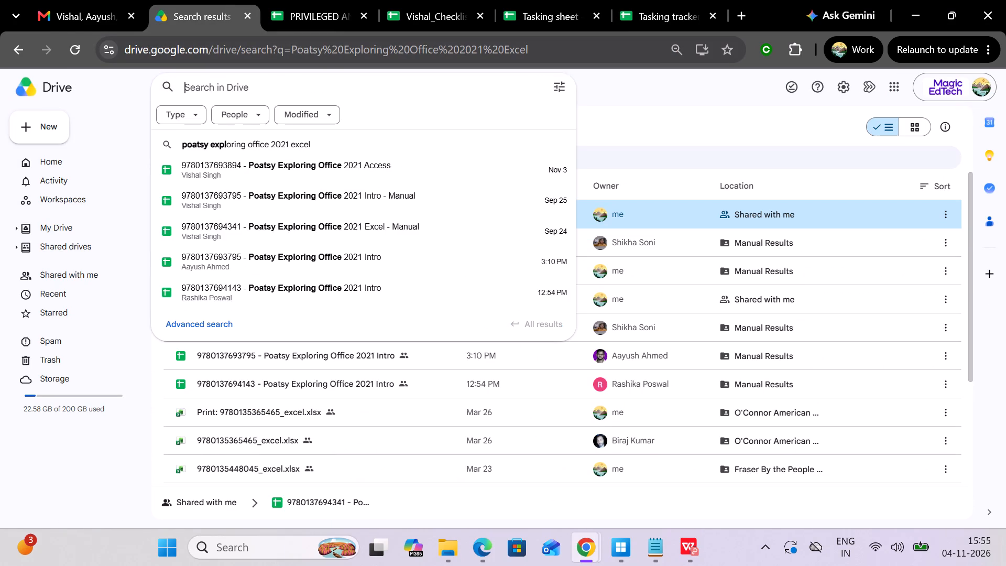
key("ctrl+v")
key("Return")
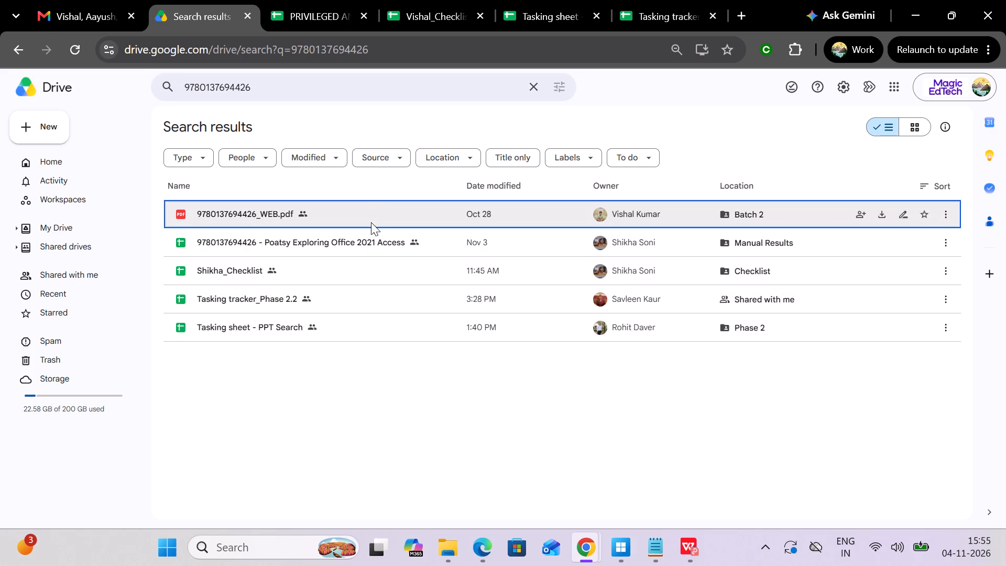
Recheck the old assignee, date and status for Poatsy Exploring Office 2021 Access in row 38 of the tasking tracker, and return to Sheet1.
left_click(310, 14)
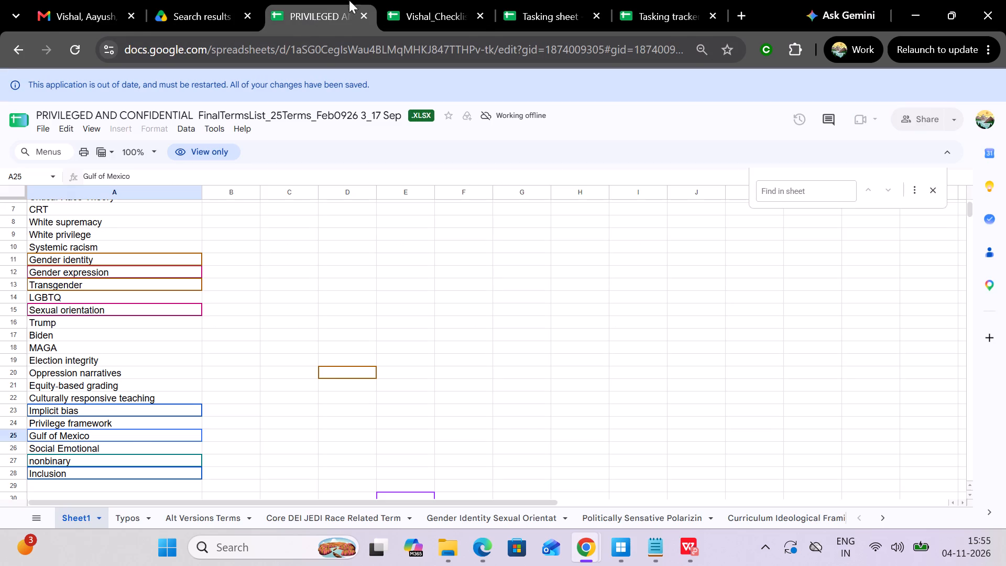
left_click(419, 0)
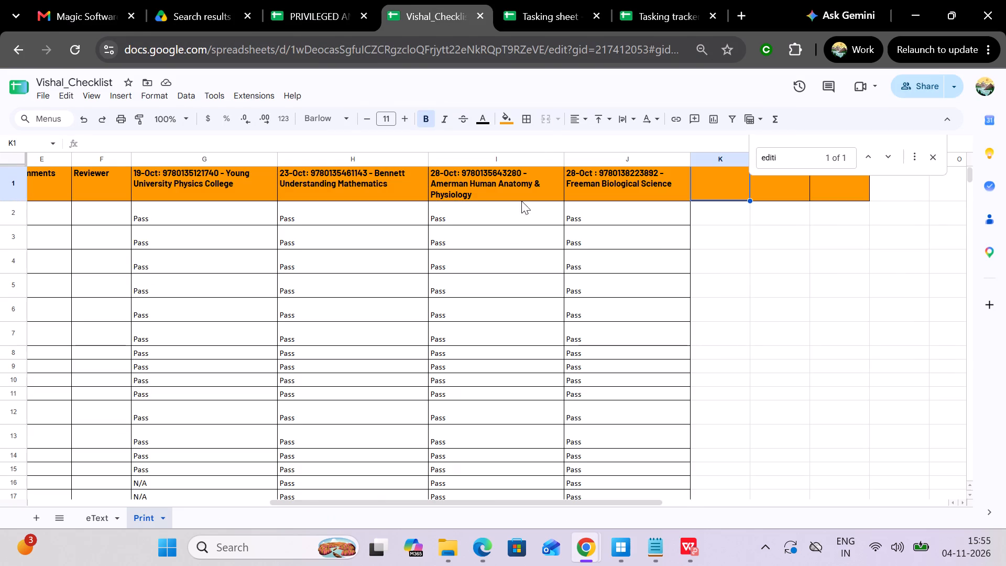
left_click(633, 7)
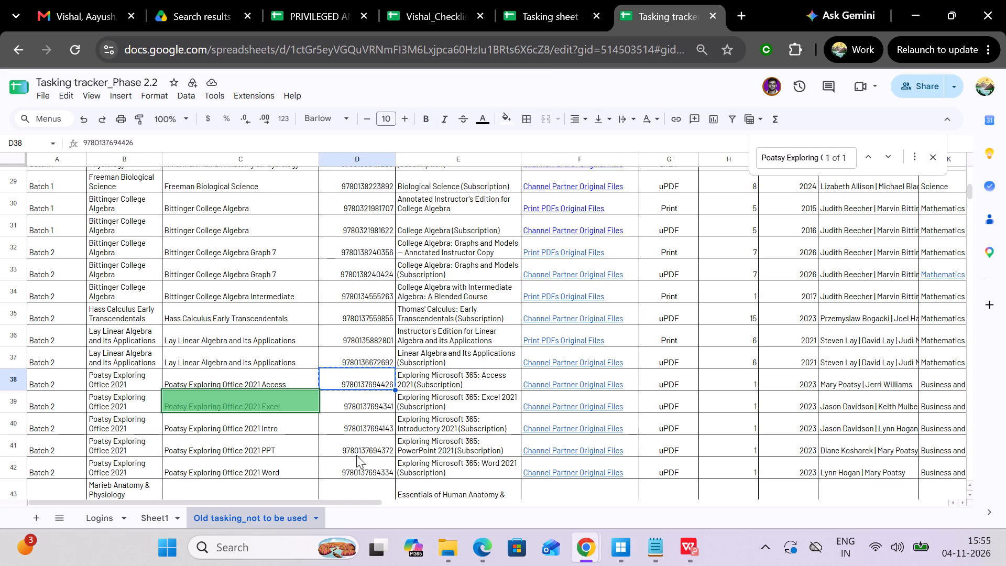
scroll(397, 405, "left", 2)
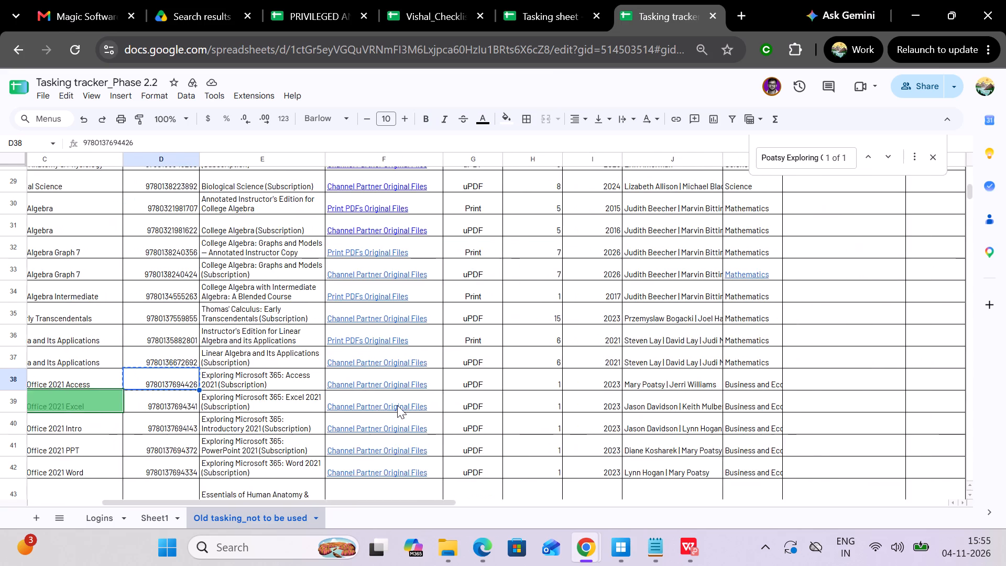
scroll(397, 405, "left", 3)
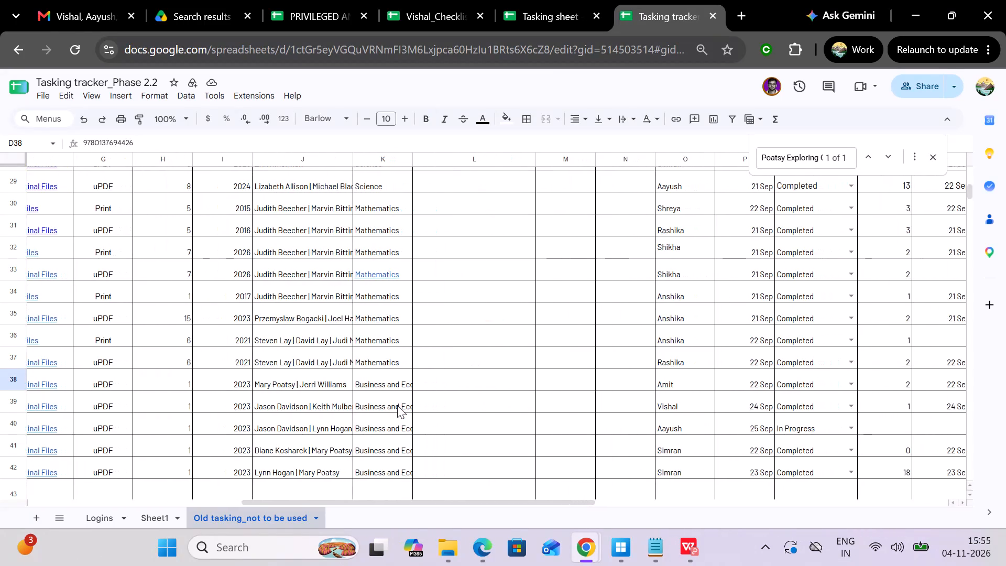
scroll(397, 405, "left", 1)
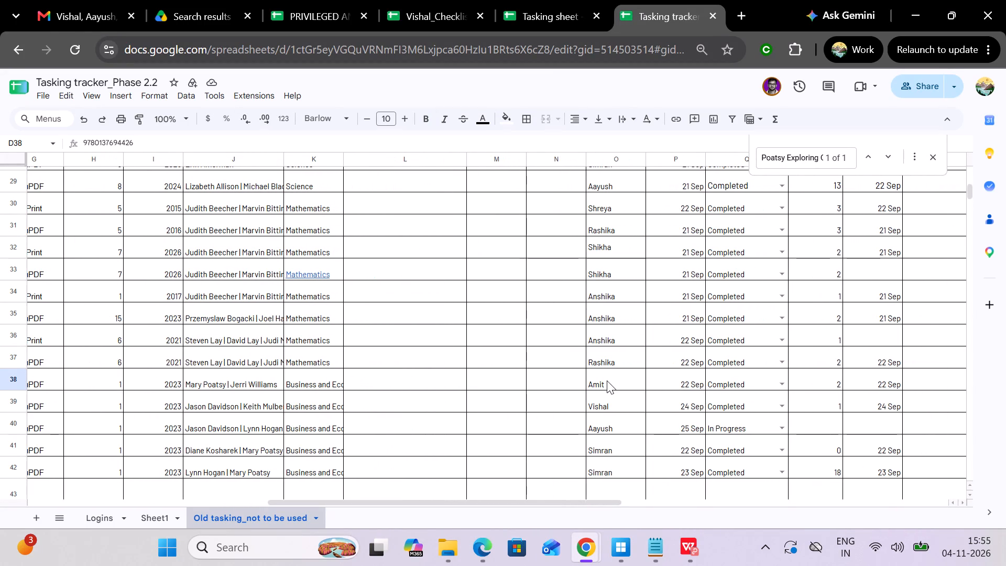
scroll(607, 385, "right", 5)
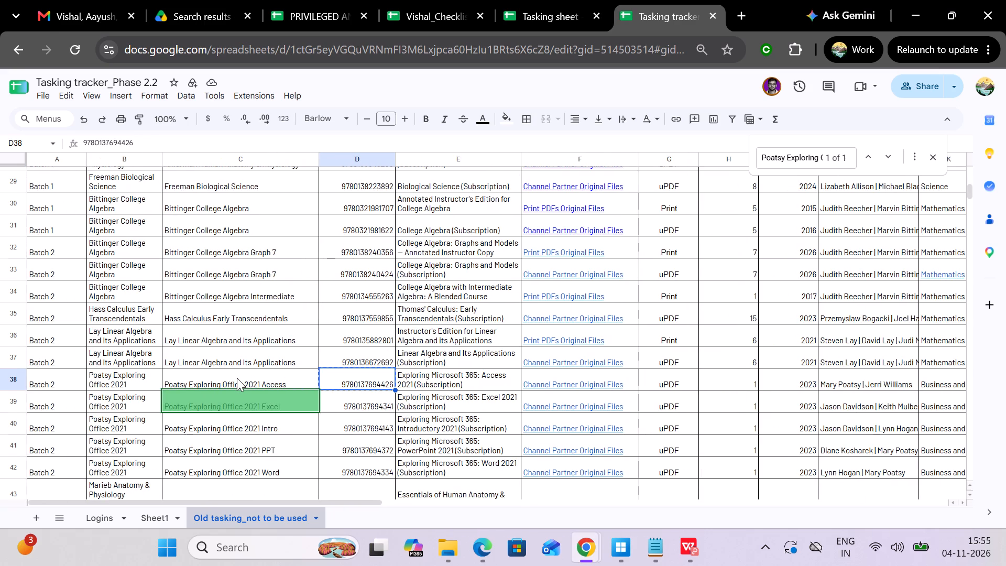
left_click(236, 378)
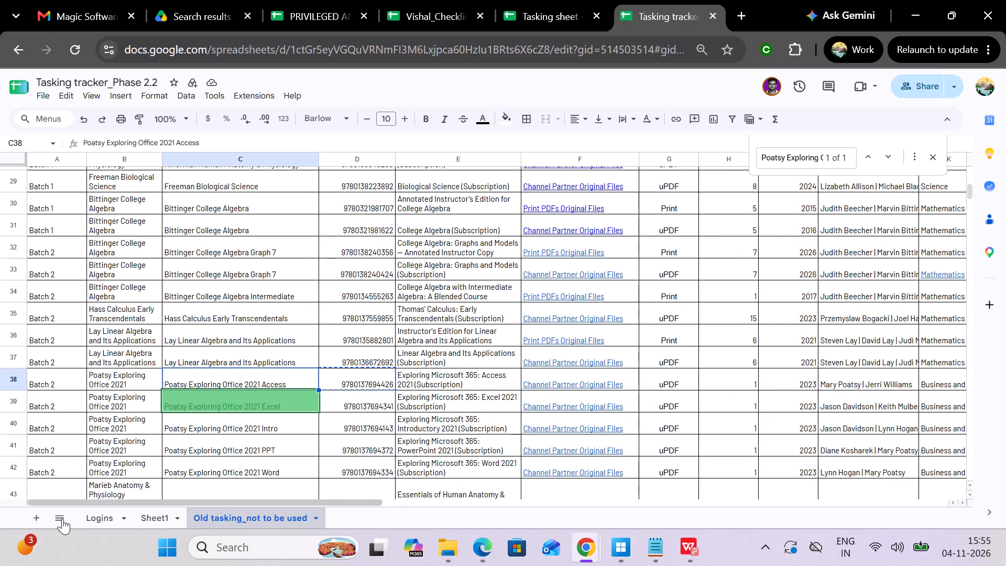
left_click(140, 513)
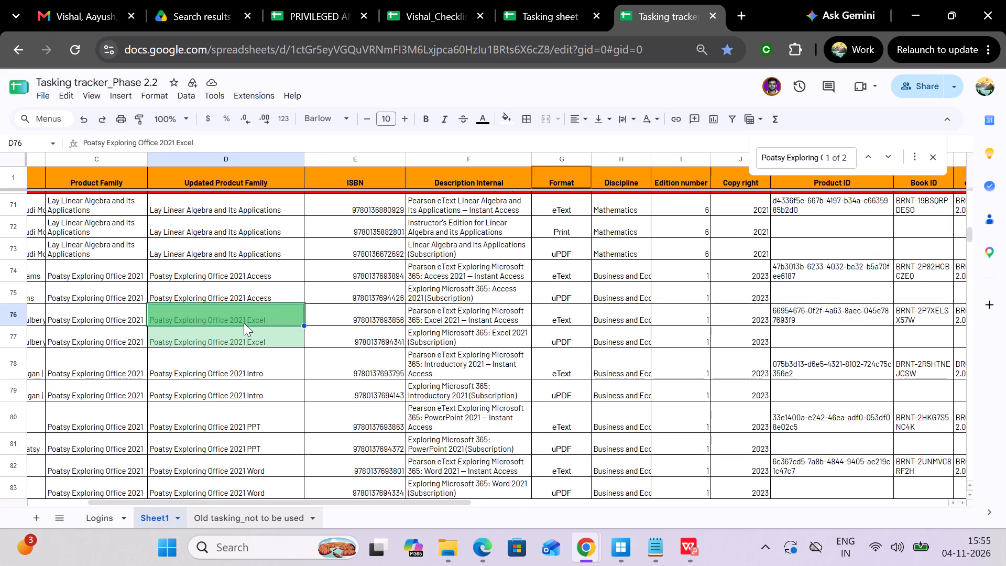
Check the member, assigned date and status columns for the Poatsy Exploring Office 2021 rows in Sheet1.
scroll(262, 300, "left", 5)
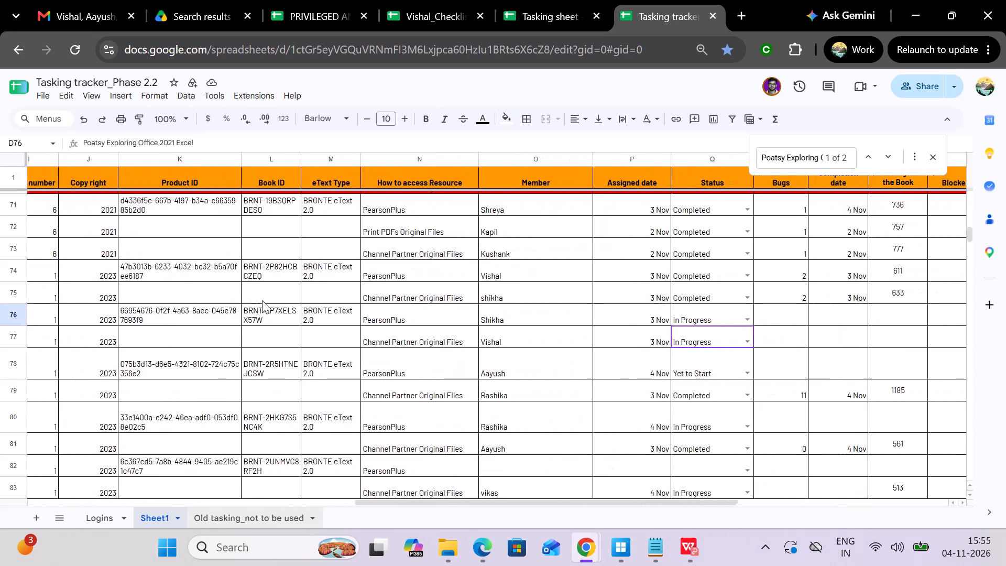
scroll(262, 300, "left", 2)
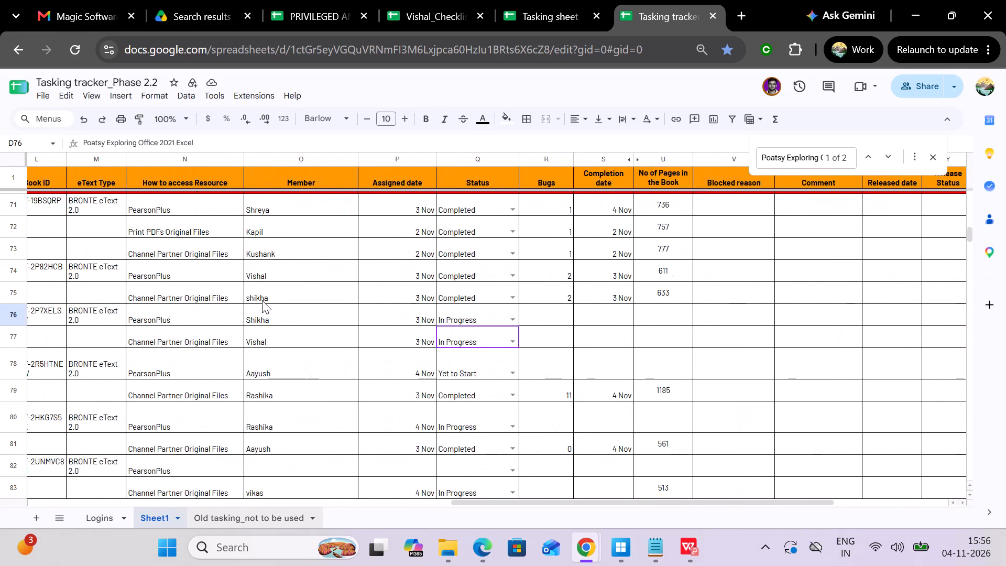
scroll(262, 300, "down", 1)
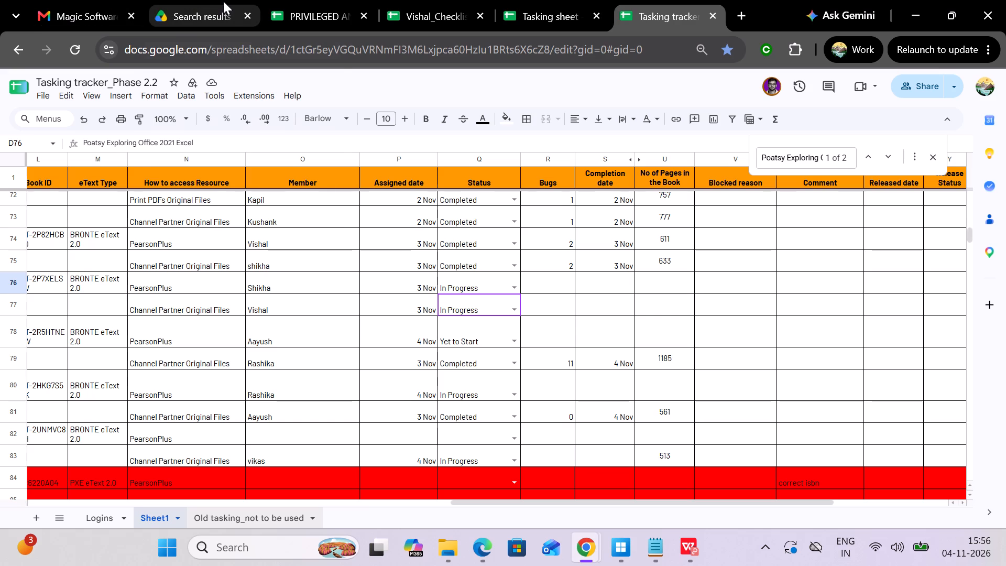
left_click(118, 3)
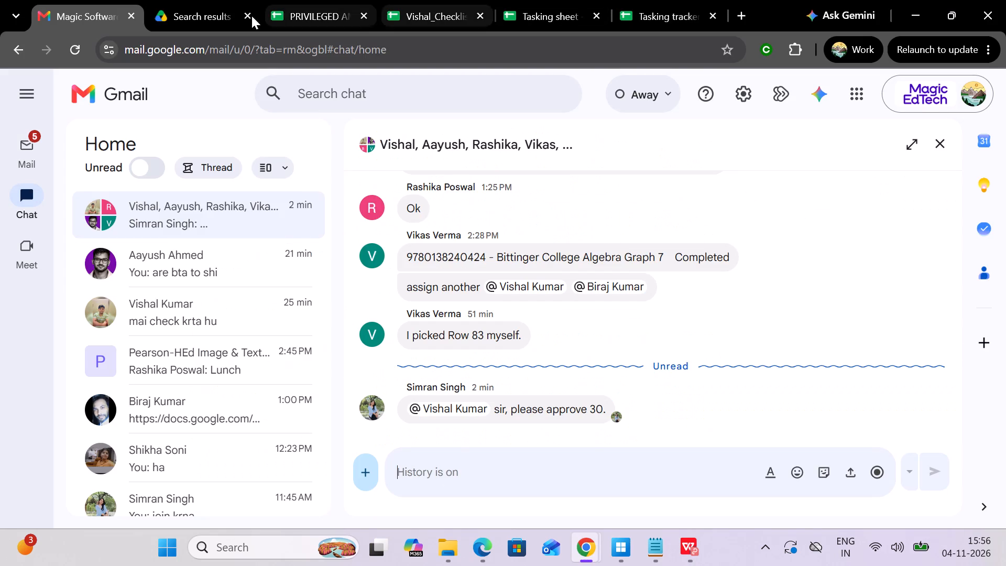
In Google Drive, replace the old ISBN search with "manual" and open the Manual Results folder.
left_click(211, 15)
left_click(332, 85)
key("BackSpace")
key("BackSpace")
key("BackSpace")
key("BackSpace")
key("BackSpace")
key("BackSpace")
key("BackSpace")
key("BackSpace")
key("BackSpace")
key("BackSpace")
key("BackSpace")
key("BackSpace")
key("BackSpace")
key("BackSpace")
key("BackSpace")
key("BackSpace")
key("BackSpace")
key("BackSpace")
key("BackSpace")
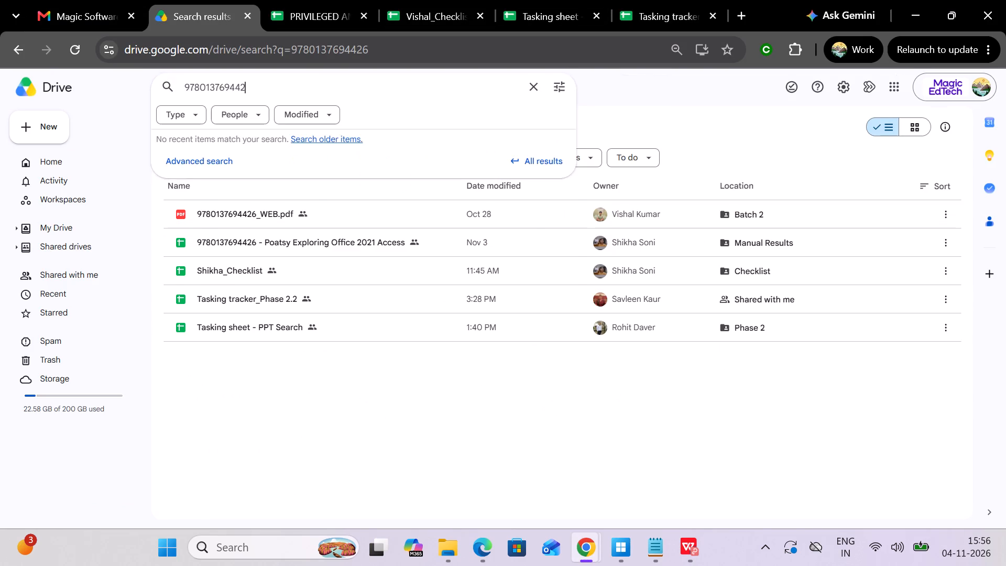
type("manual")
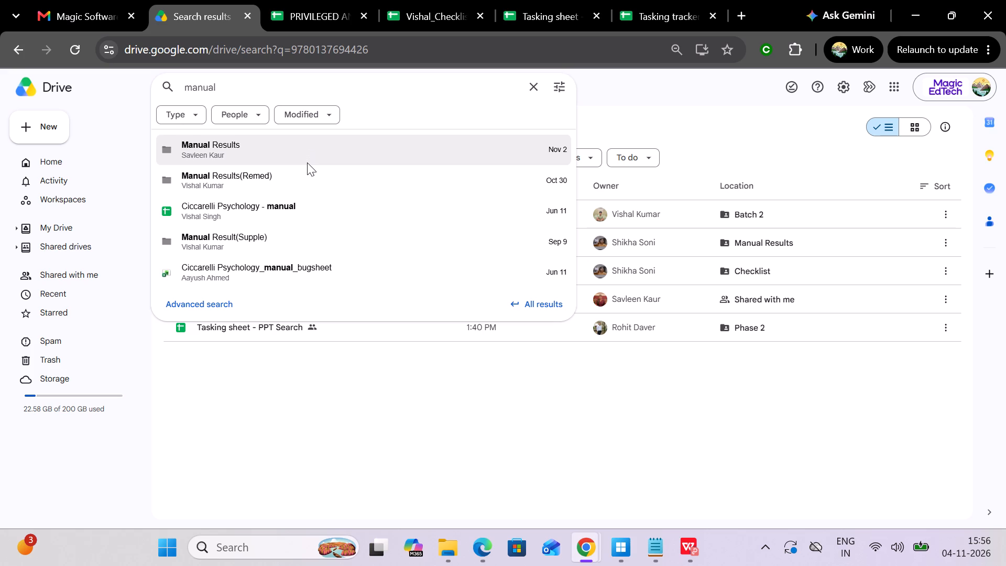
left_click(307, 162)
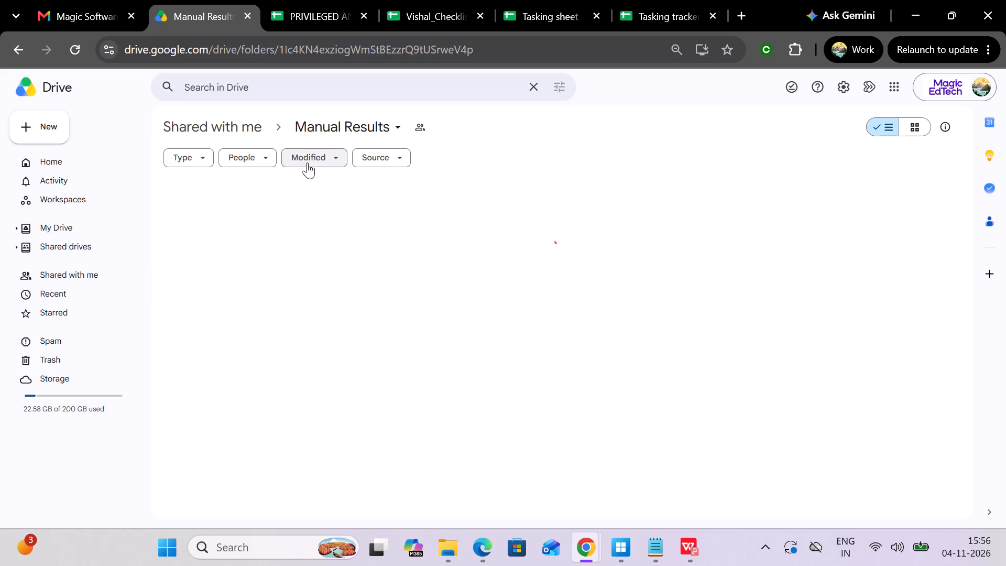
Look over the Manual Results folder in Google Drive, search for manual, and open the Manual Results(Remed) folder.
scroll(484, 333, "up", 1)
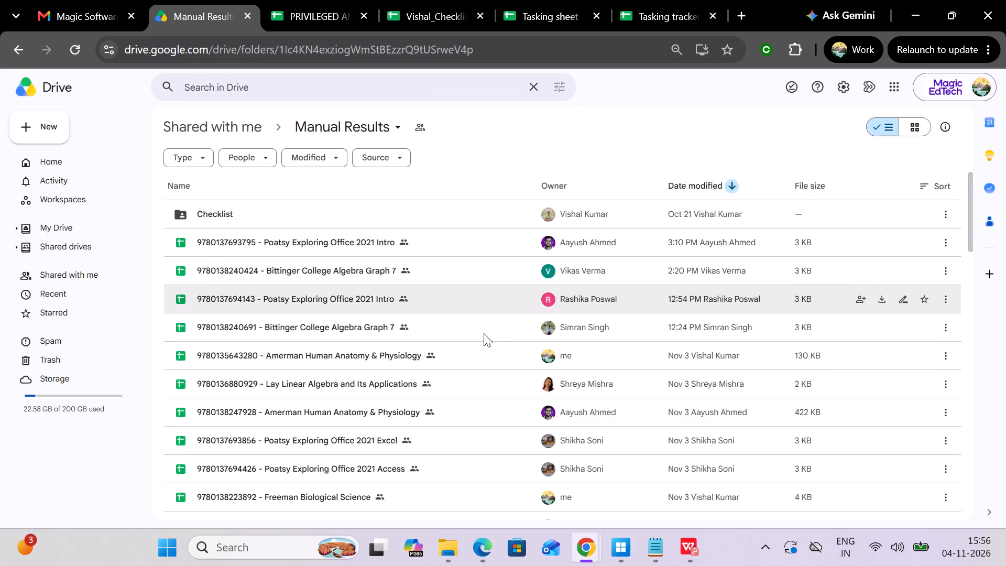
left_click(455, 363)
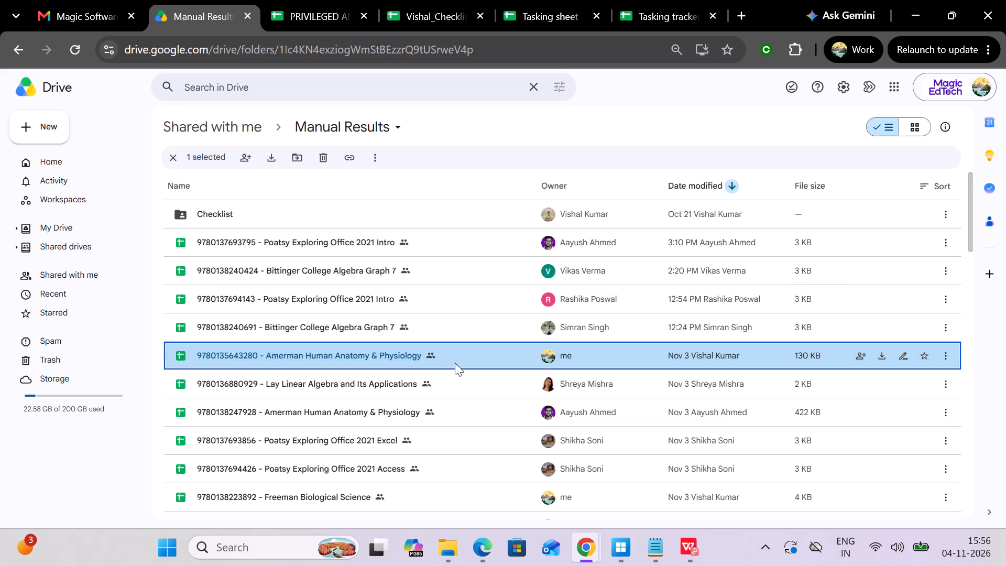
left_click(359, 80)
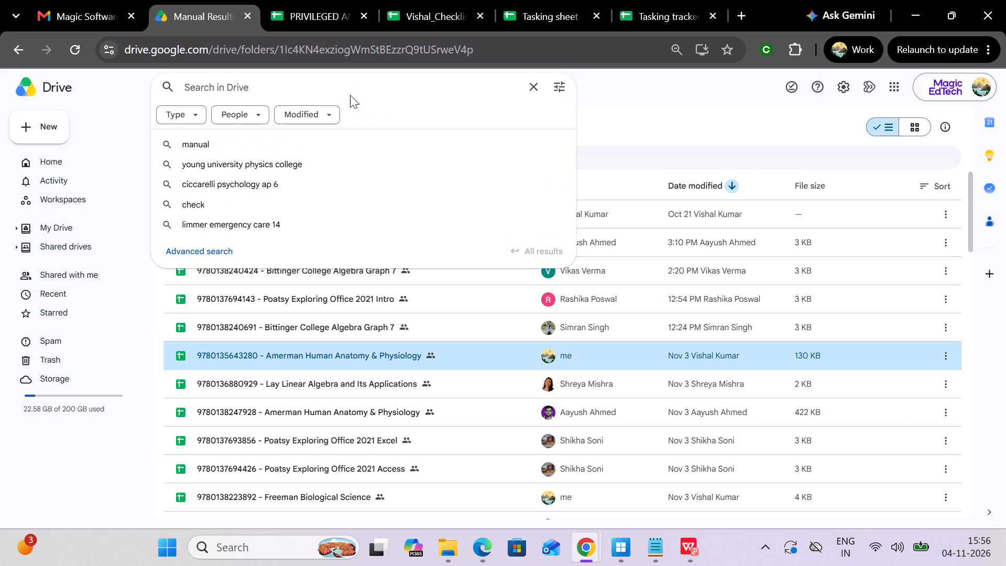
type("man")
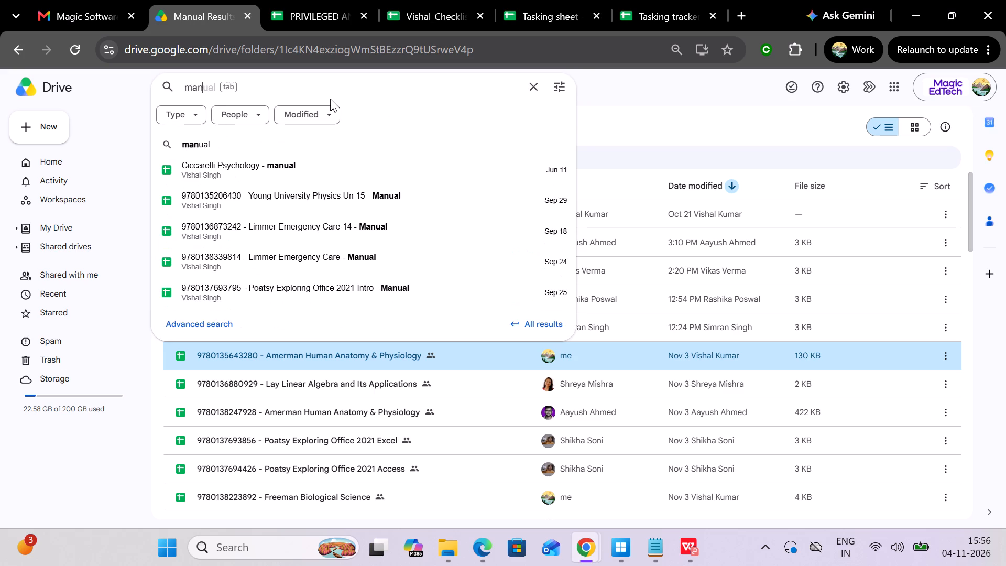
type("ual")
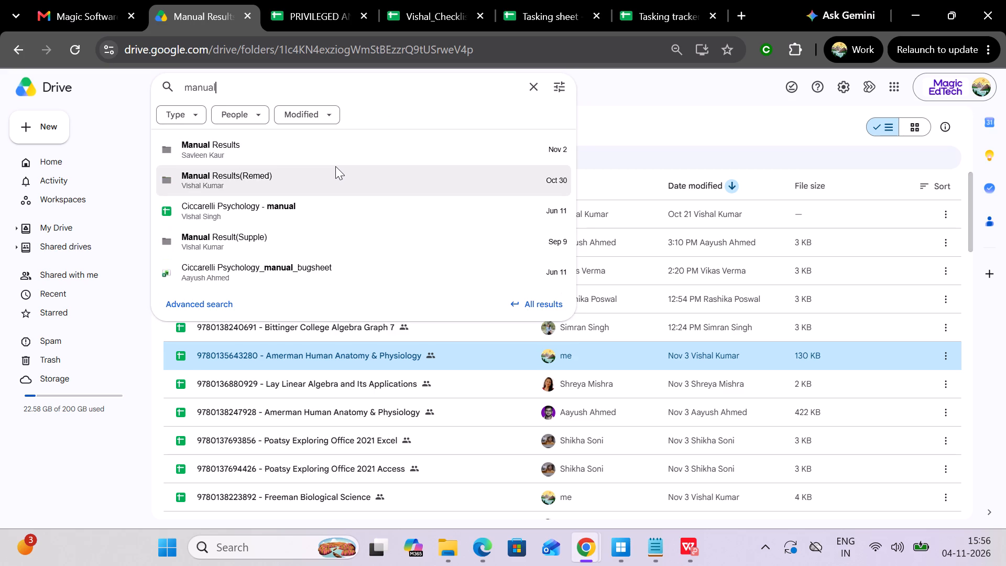
double_click(282, 177)
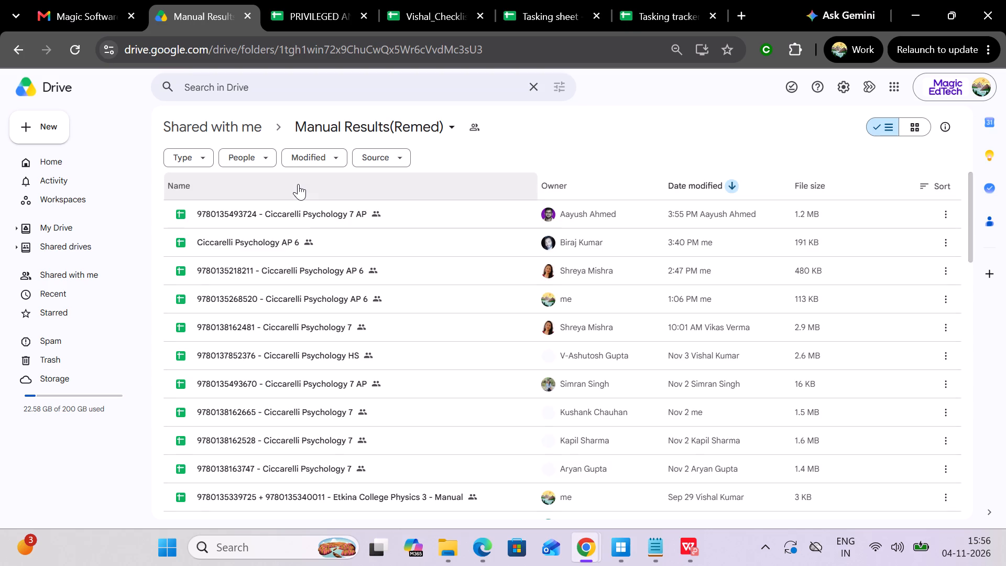
scroll(420, 290, "up", 2)
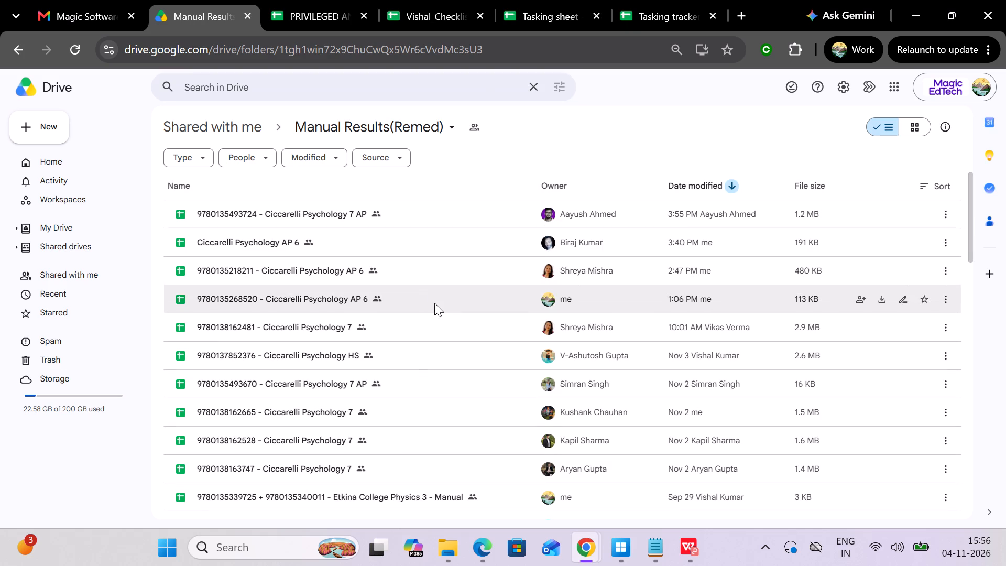
double_click(434, 303)
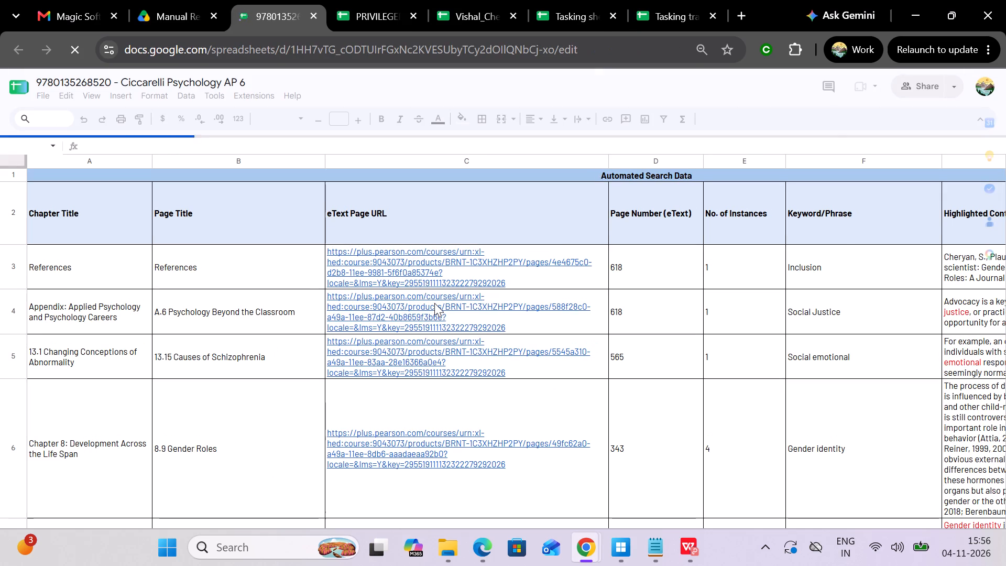
scroll(255, 384, "down", 9)
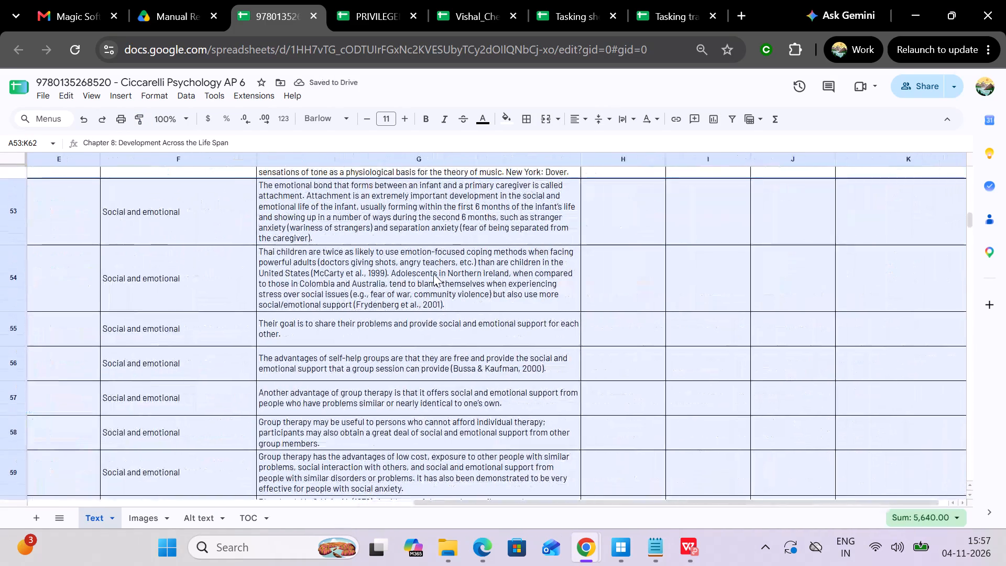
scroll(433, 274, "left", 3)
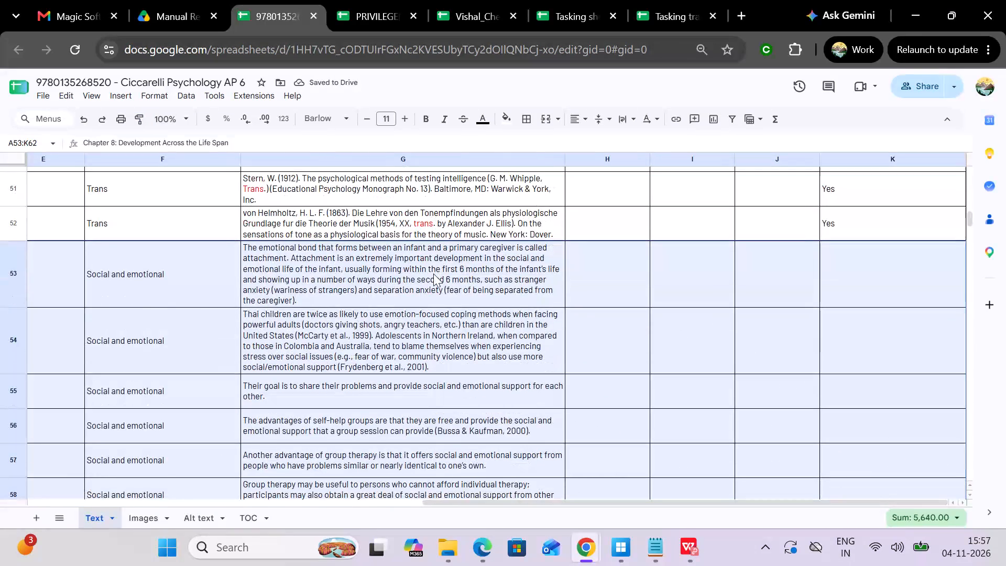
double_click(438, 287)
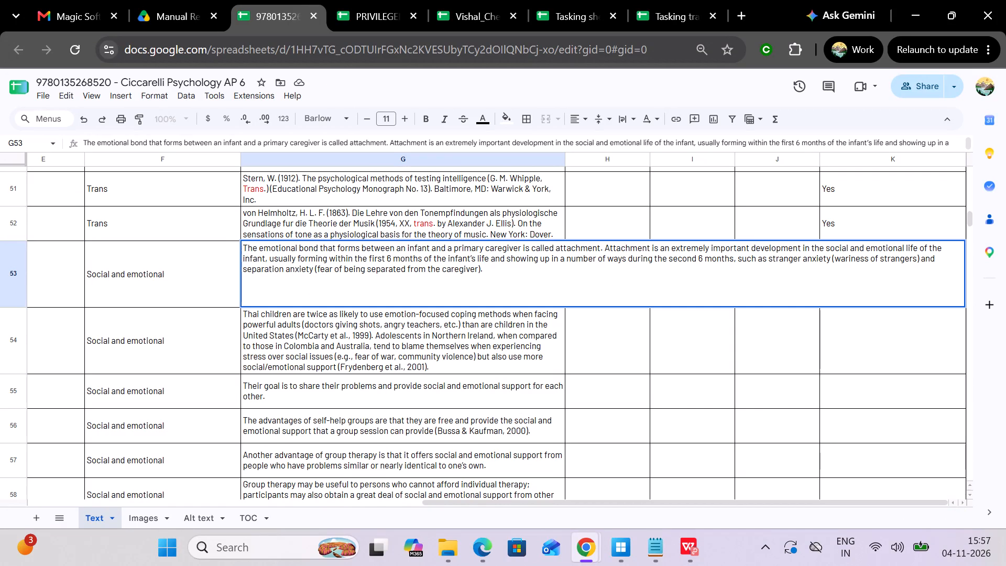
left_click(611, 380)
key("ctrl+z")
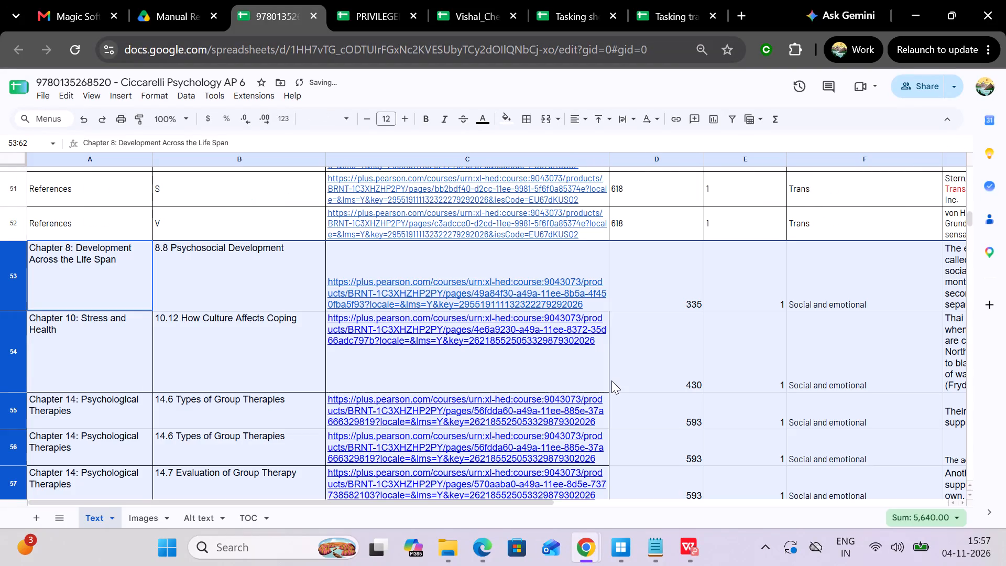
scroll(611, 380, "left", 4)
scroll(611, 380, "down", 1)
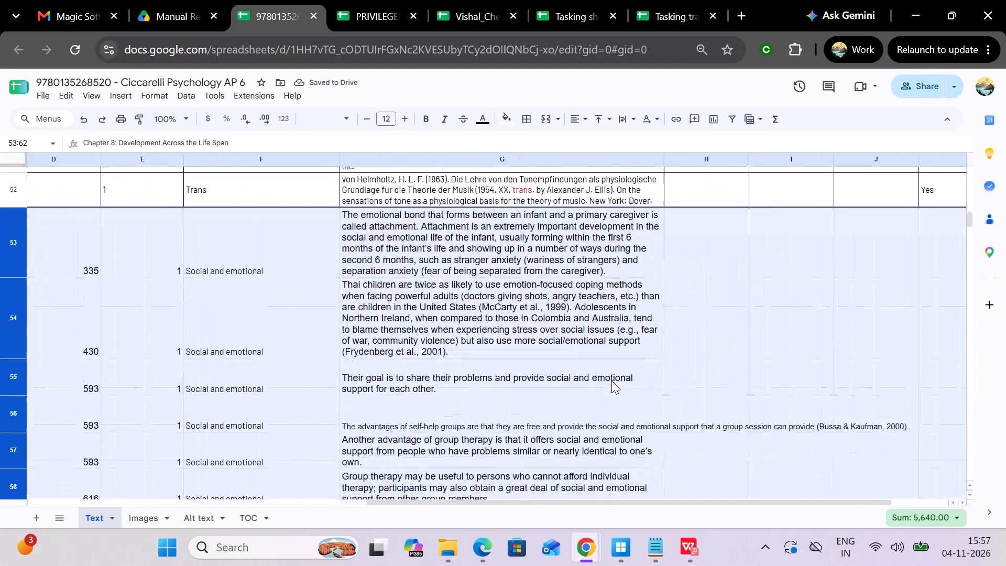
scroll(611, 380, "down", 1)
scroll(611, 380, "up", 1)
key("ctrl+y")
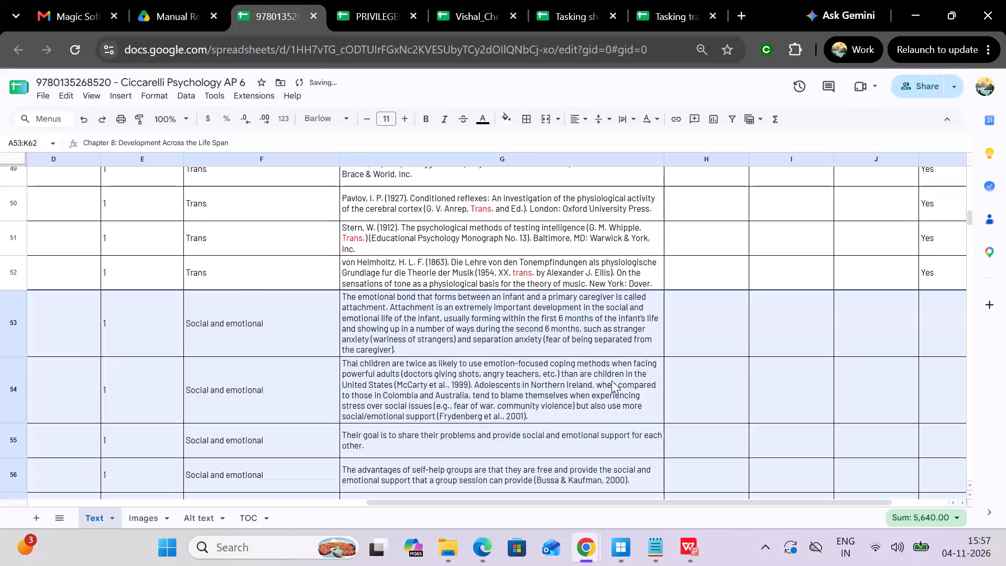
Copy the Yes entry from column K of row 52.
scroll(761, 367, "left", 5)
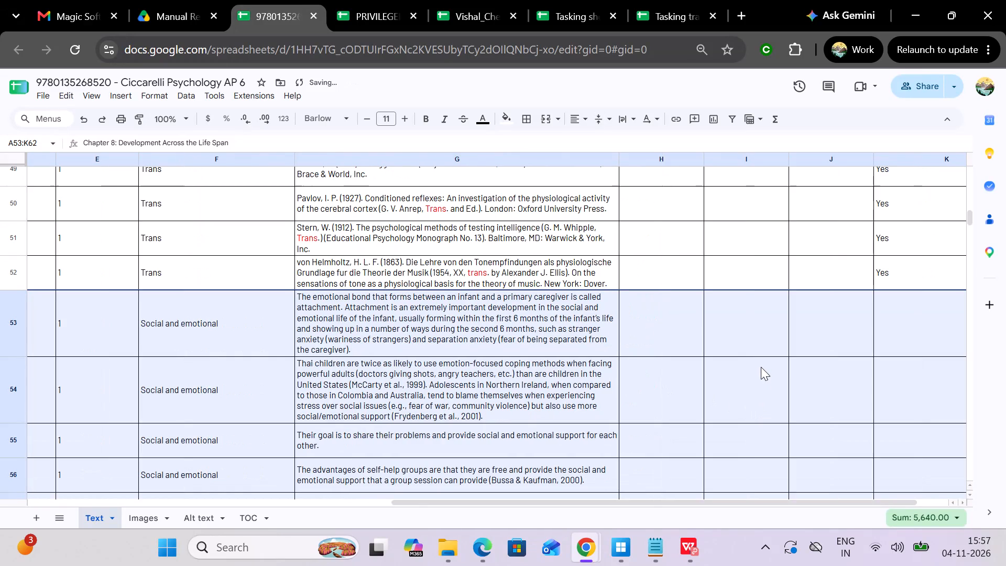
left_click(846, 260)
key("ctrl+c")
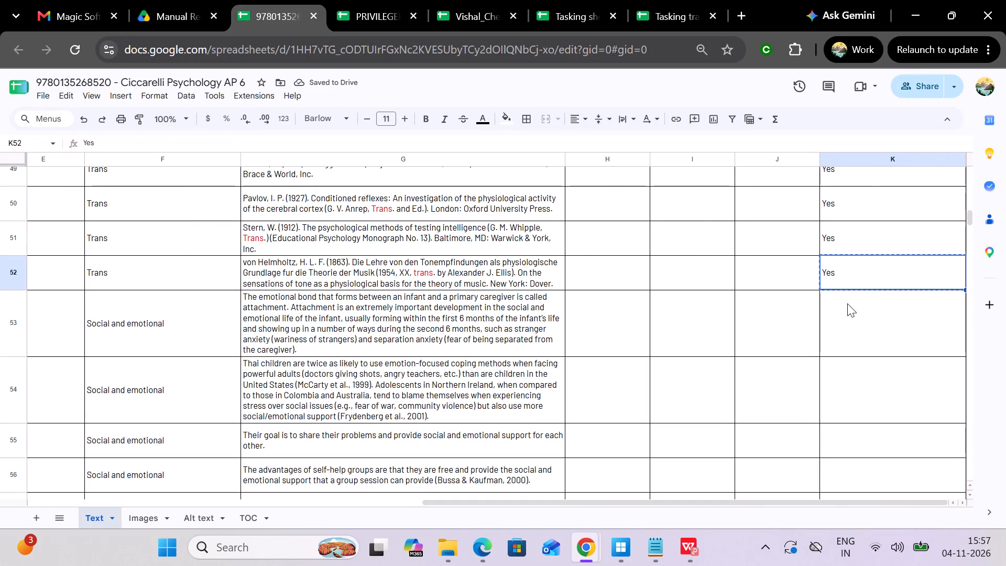
Paste the copied Yes entry into column K for rows 53 to 62.
left_click_drag(847, 303, 854, 329)
left_click_drag(854, 300, 869, 307)
key("ctrl+v")
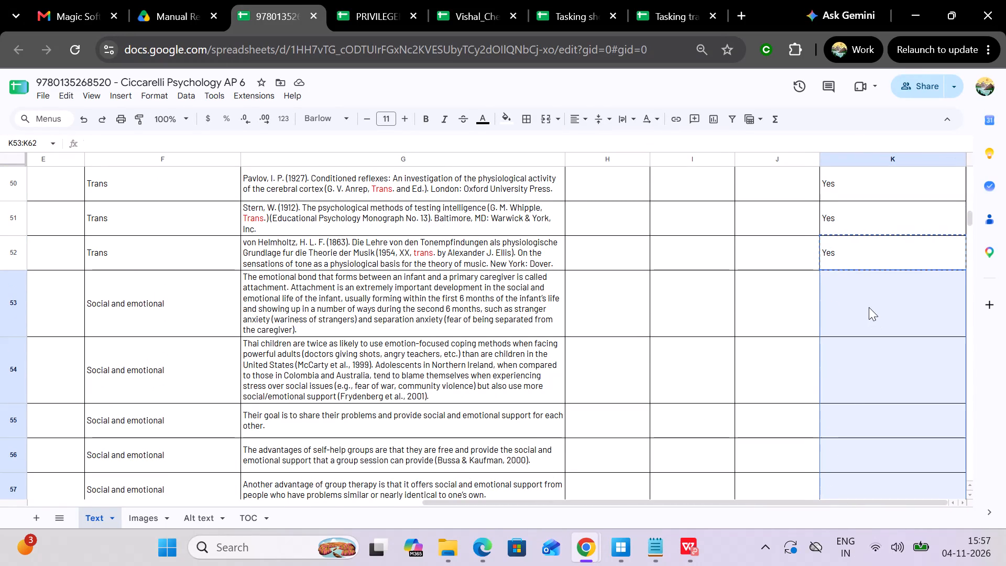
left_click(680, 341)
scroll(680, 341, "right", 5)
scroll(680, 341, "left", 4)
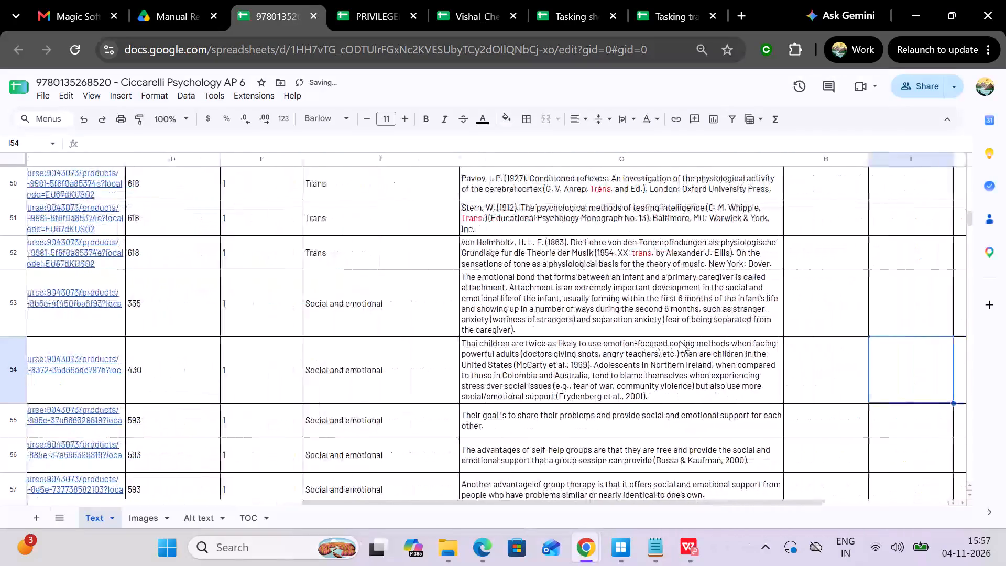
scroll(680, 341, "left", 1)
scroll(567, 287, "right", 5)
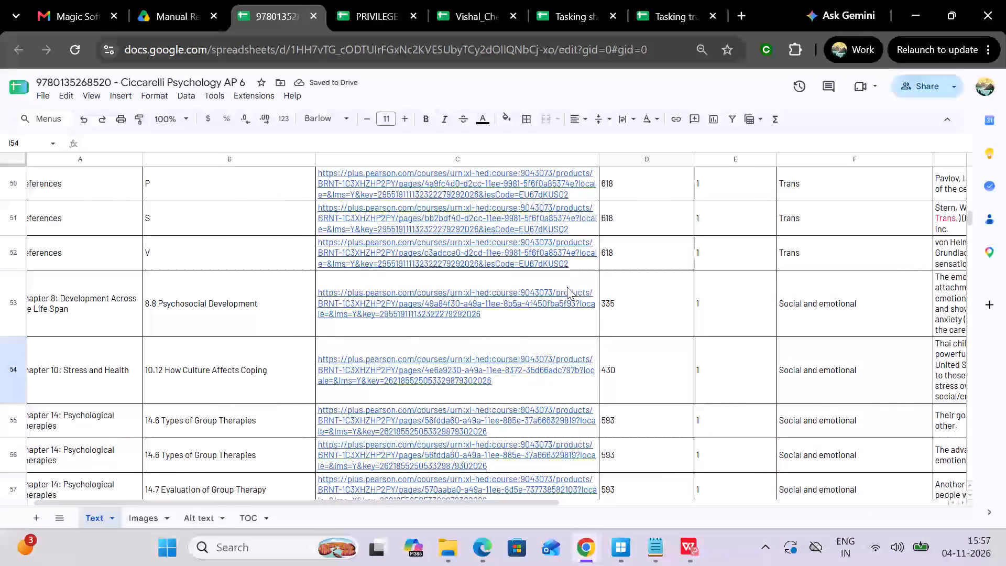
scroll(567, 287, "left", 4)
double_click(576, 302)
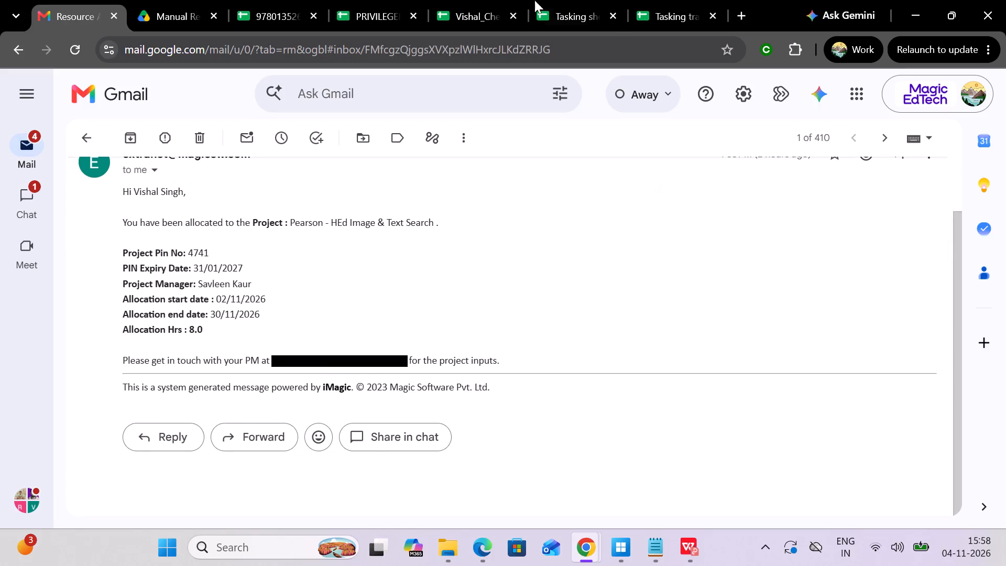
Open the bookmarked Home page and iMagic sites, each in its own new browser tab.
left_click(738, 19)
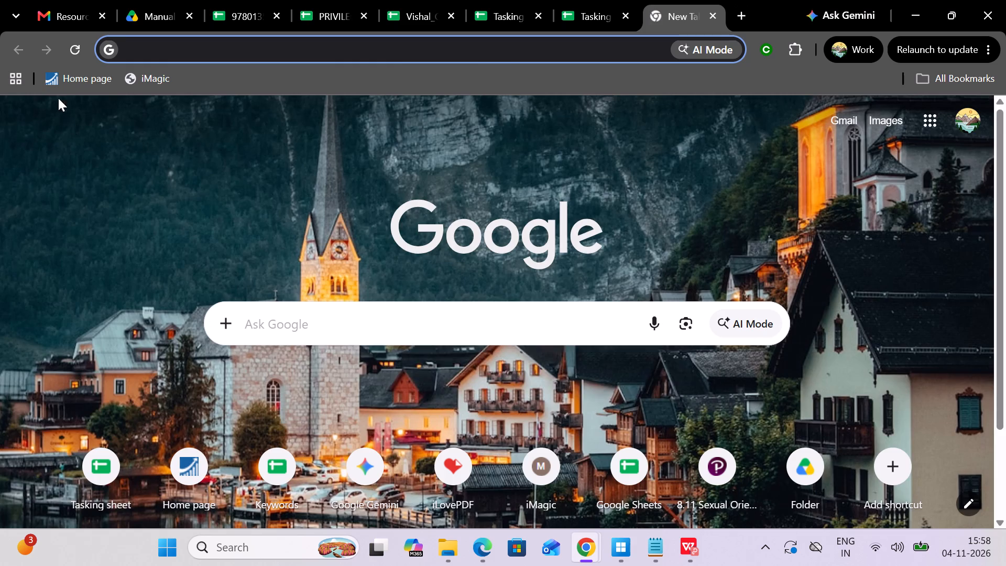
left_click(52, 79)
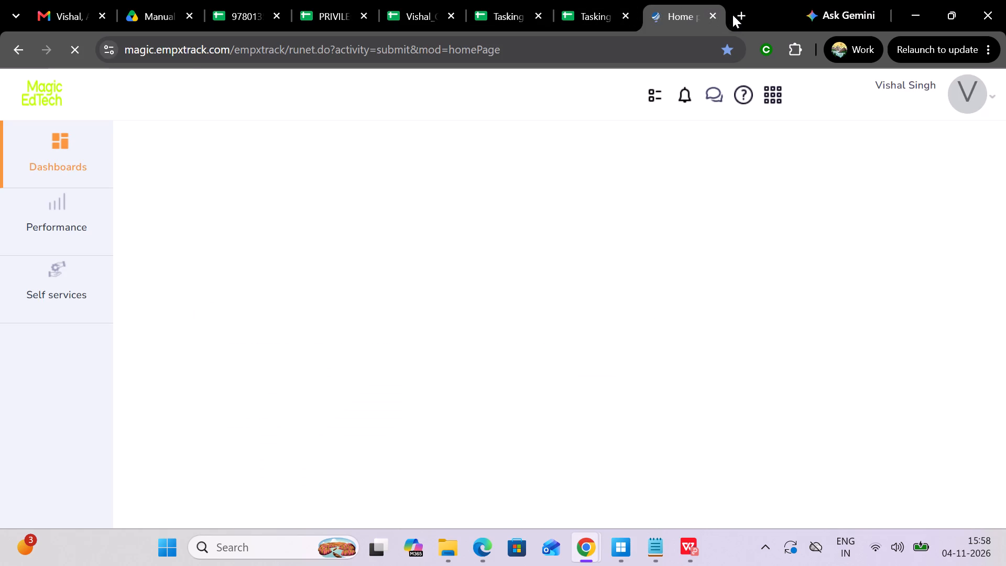
left_click(738, 13)
left_click(143, 70)
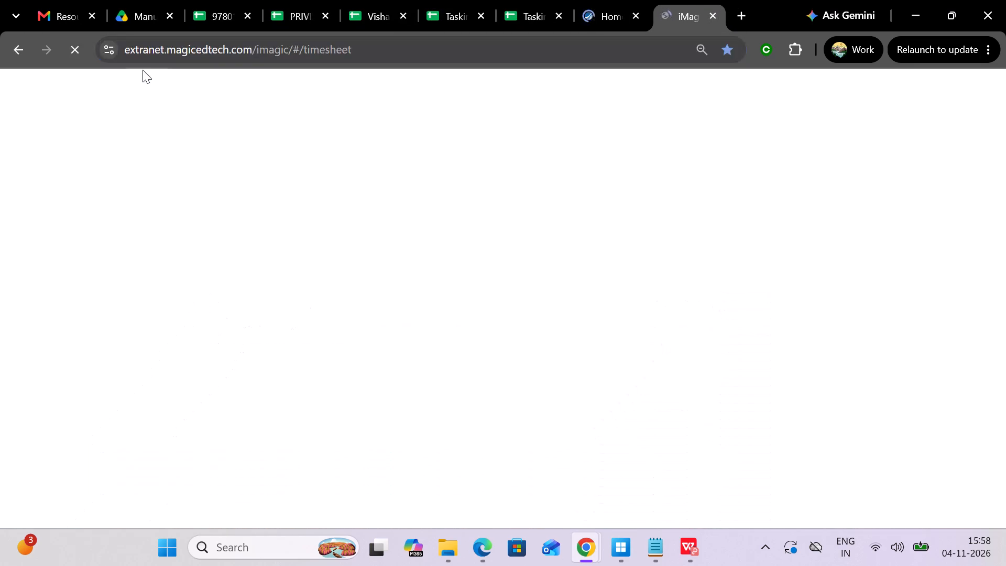
left_click(224, 0)
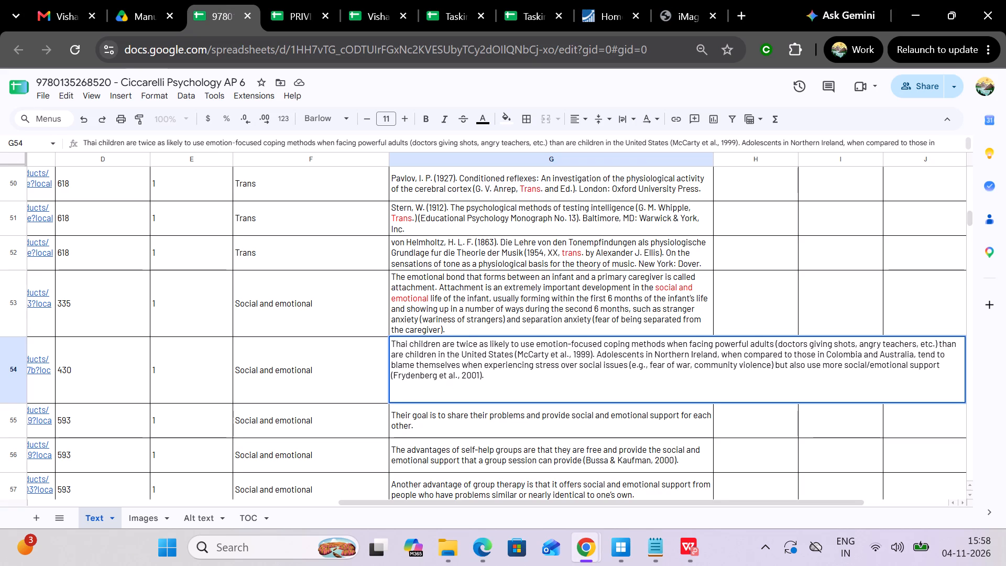
Colour the phrase "social/emotional" red in the excerpt in cell G54.
left_click(856, 364)
left_click_drag(856, 364, 879, 364)
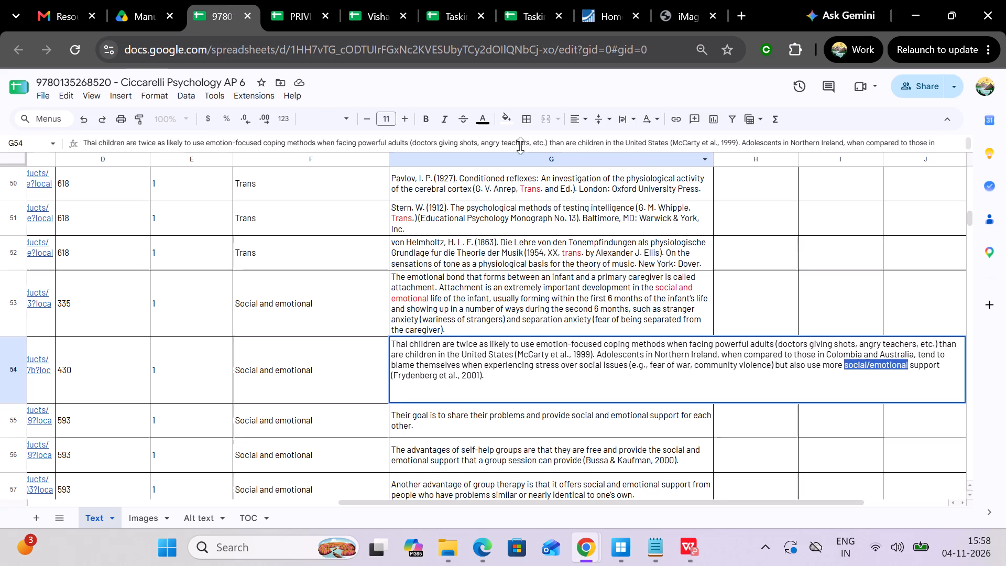
left_click_drag(487, 118, 499, 169)
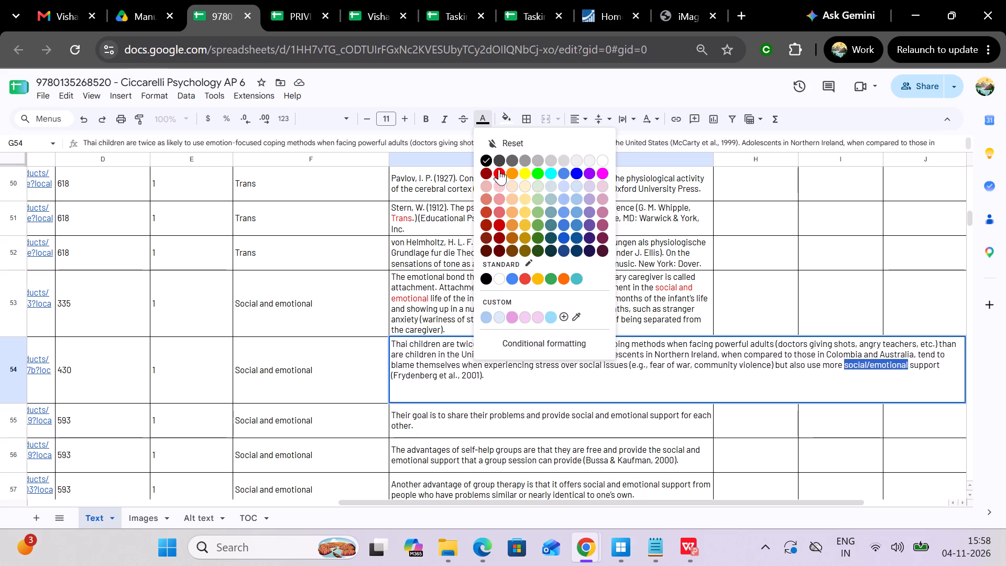
left_click_drag(499, 169, 500, 173)
left_click(428, 421)
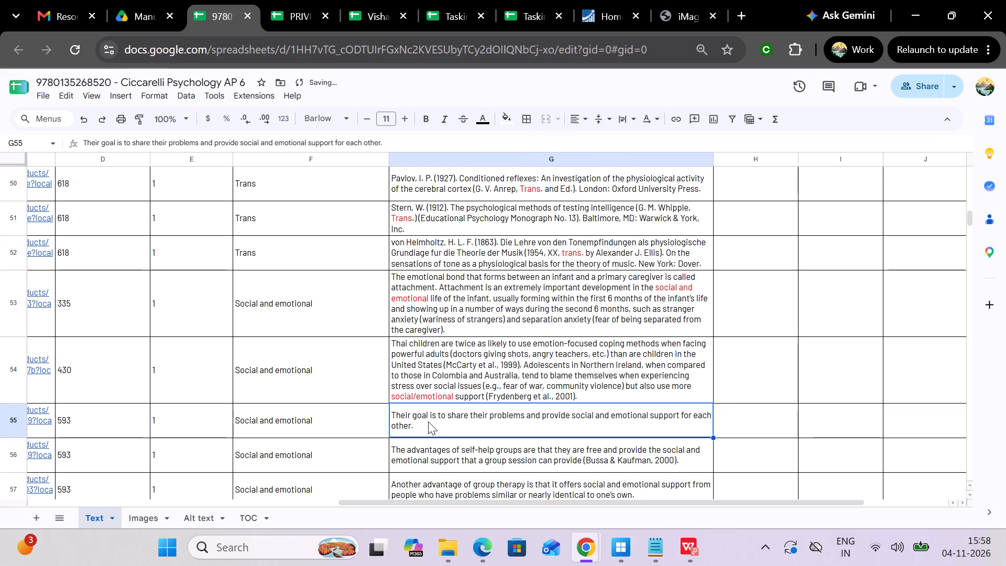
Colour the phrase "social and emotional" red in the excerpt in cell G55.
double_click(428, 421)
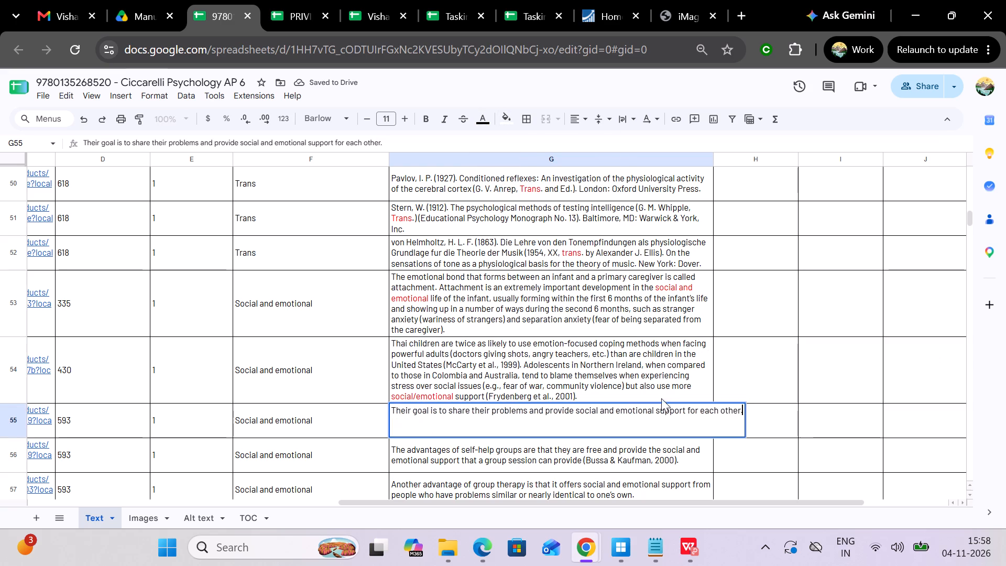
left_click(582, 410)
left_click_drag(582, 410, 623, 412)
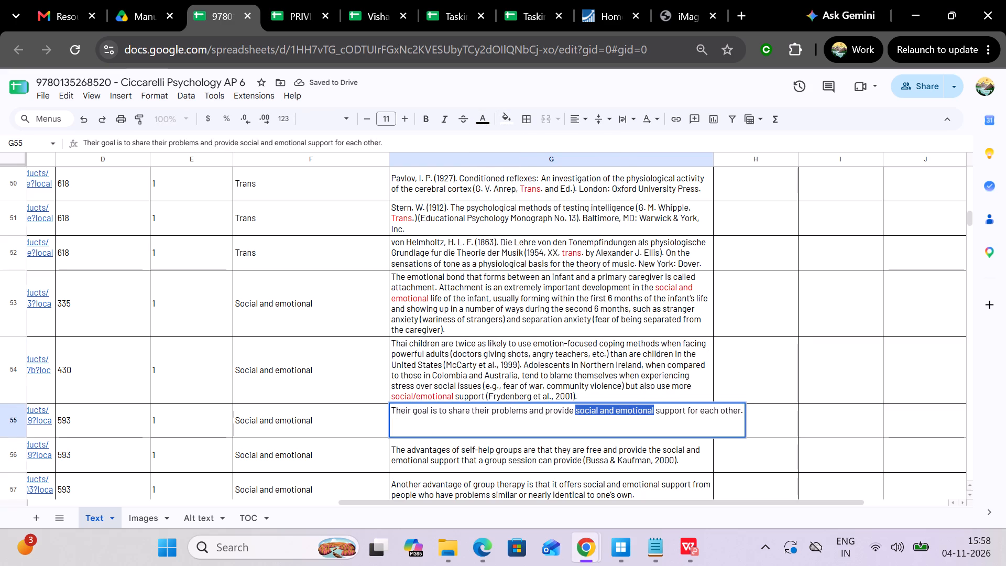
left_click_drag(482, 119, 505, 161)
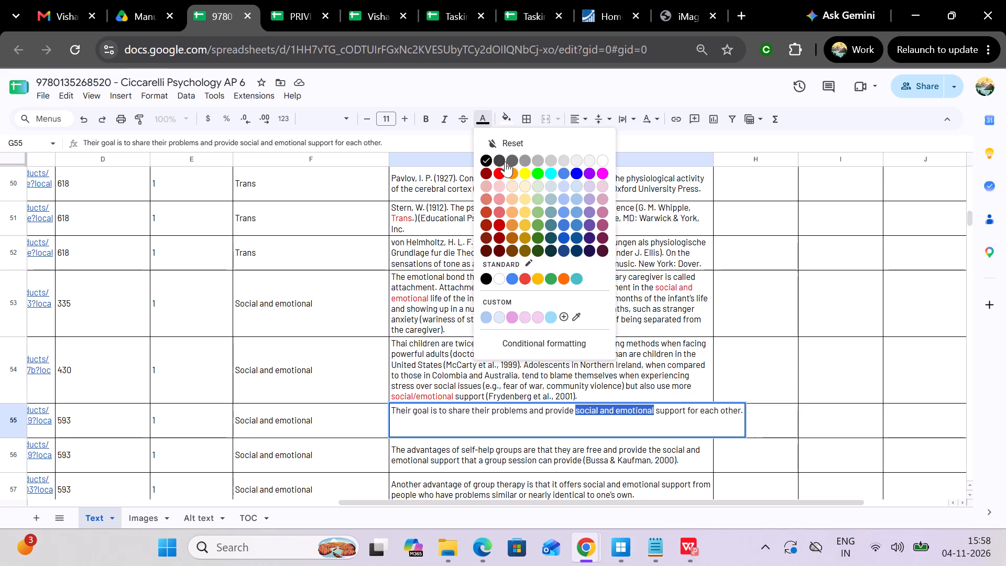
left_click_drag(505, 161, 500, 170)
left_click(436, 441)
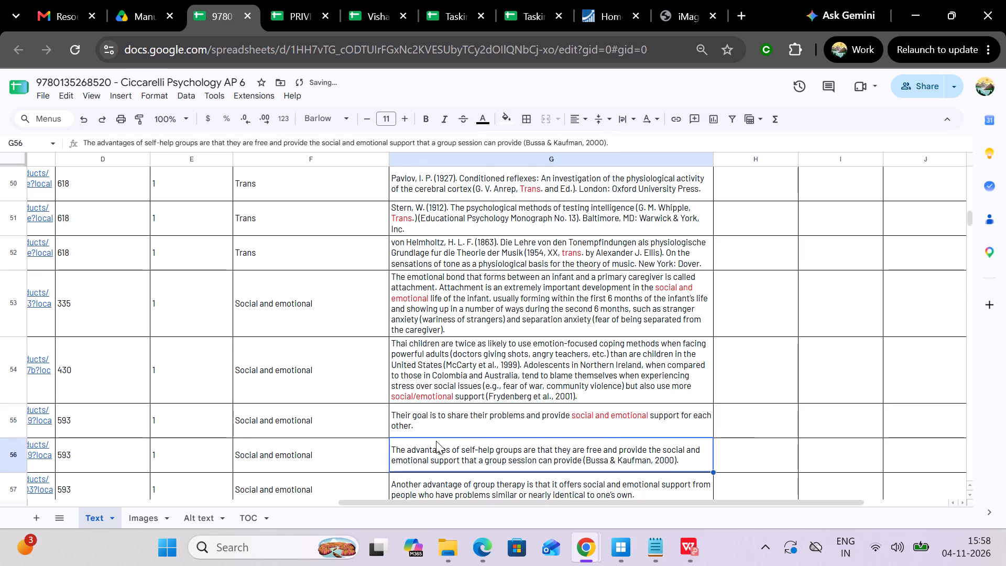
Colour the phrase "social and emotional" red in the self-help groups excerpt in cell G56.
scroll(436, 441, "down", 1)
double_click(494, 360)
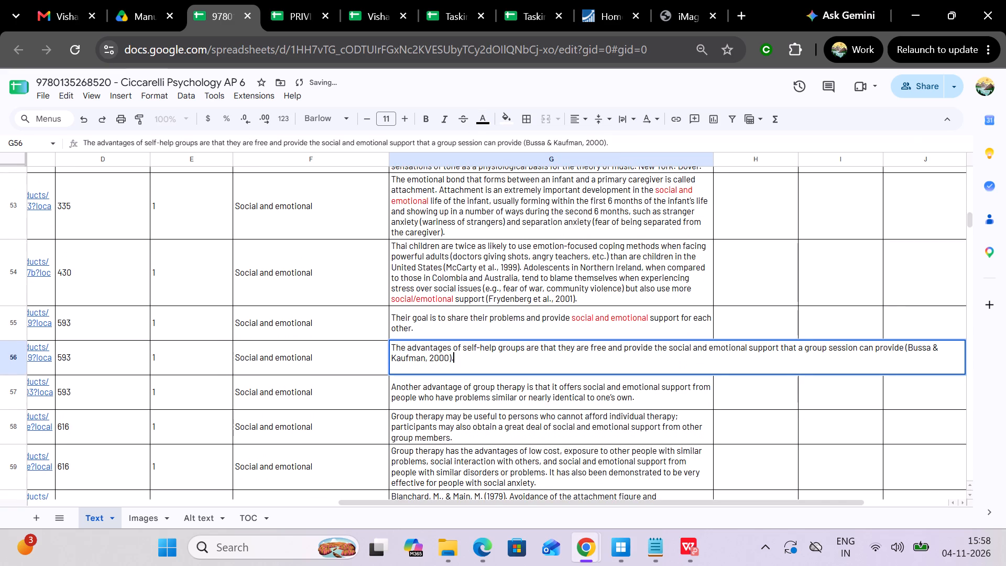
left_click(681, 347)
left_click_drag(681, 347, 724, 349)
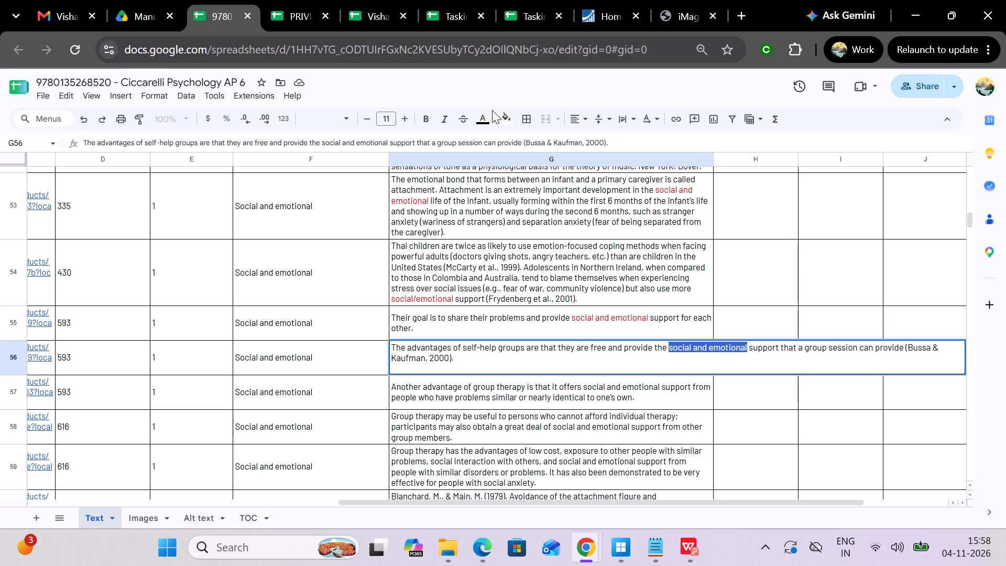
left_click_drag(490, 111, 499, 173)
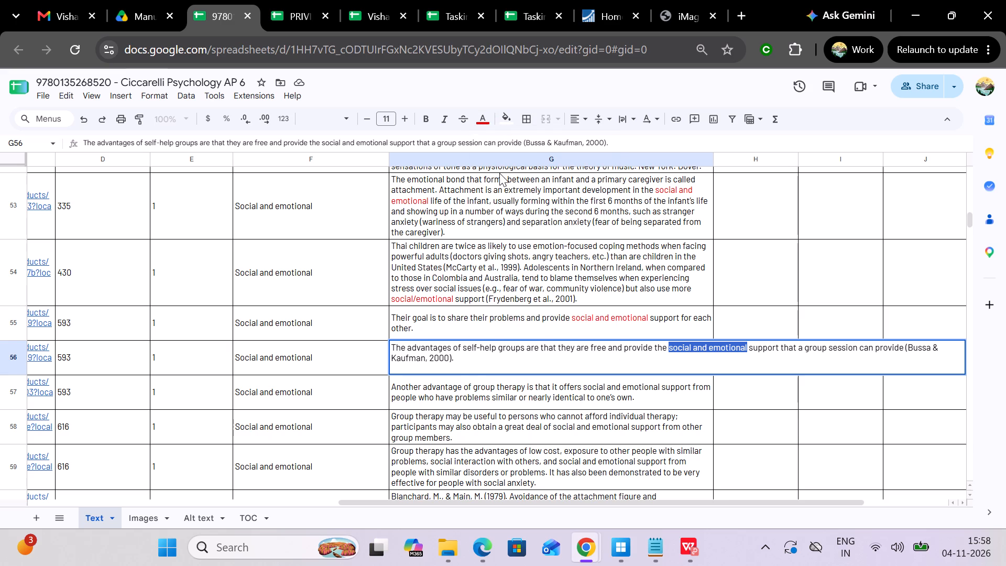
left_click(453, 384)
Colour the phrase "social and emotional" red in the group therapy excerpt in cell G57.
scroll(453, 384, "down", 1)
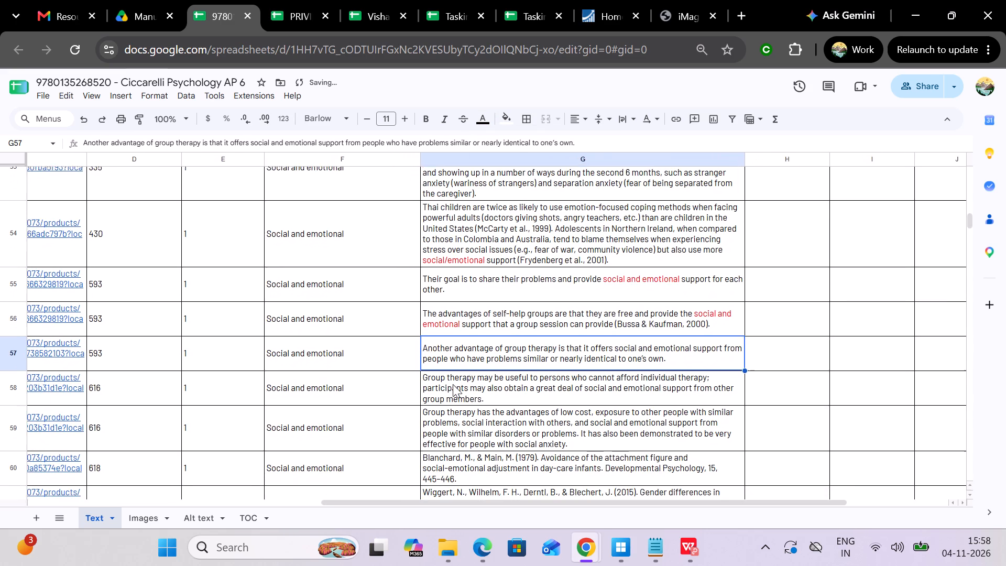
scroll(453, 384, "down", 1)
double_click(534, 338)
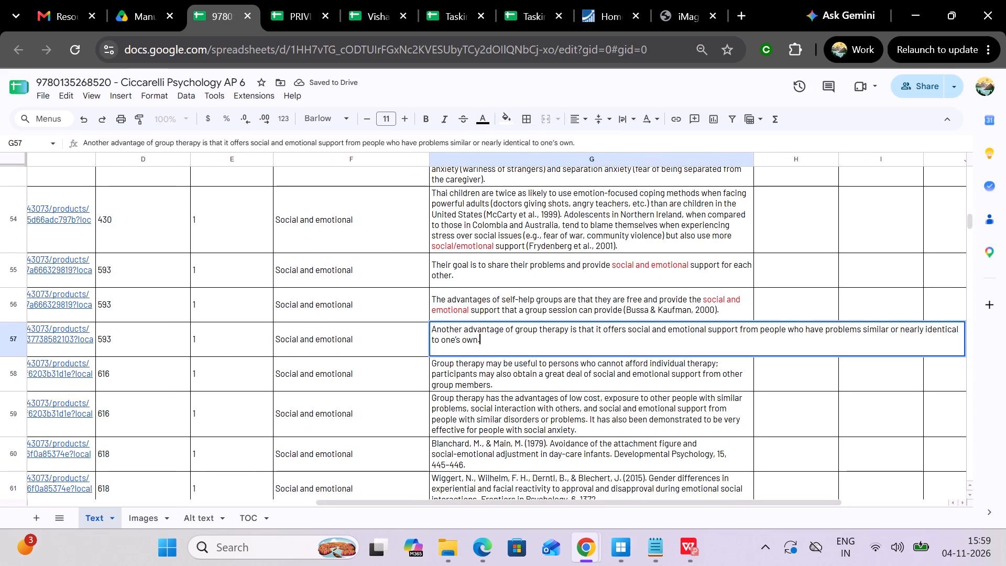
left_click(635, 332)
left_click_drag(635, 332, 672, 333)
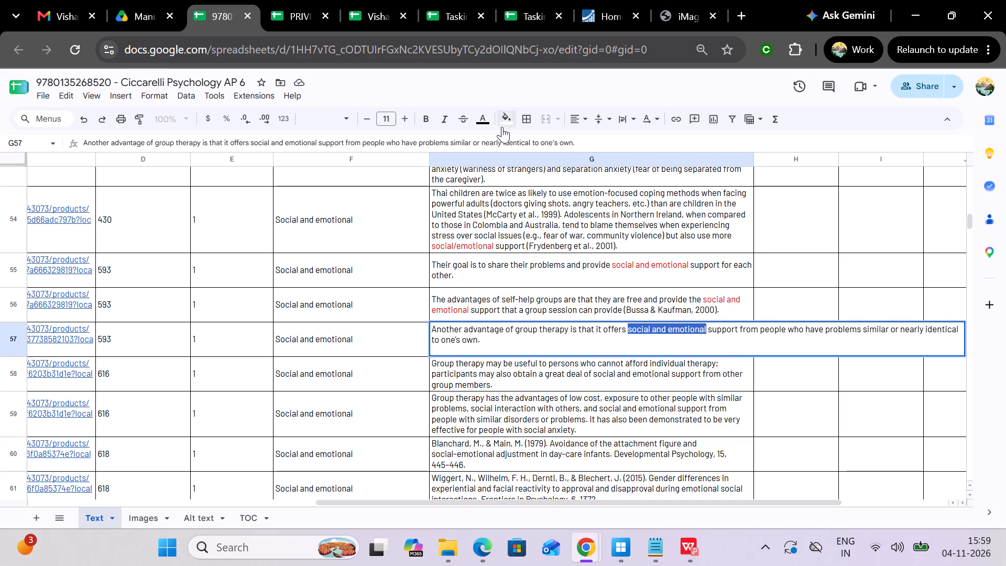
left_click_drag(483, 121, 498, 171)
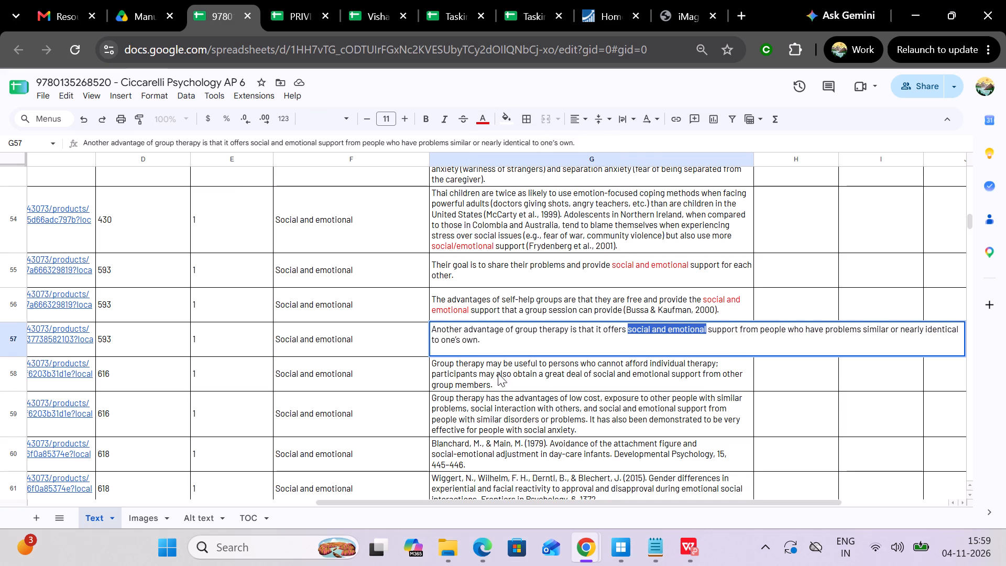
Colour the phrase "social and emotional" red in the group therapy excerpt in cell G58.
double_click(493, 385)
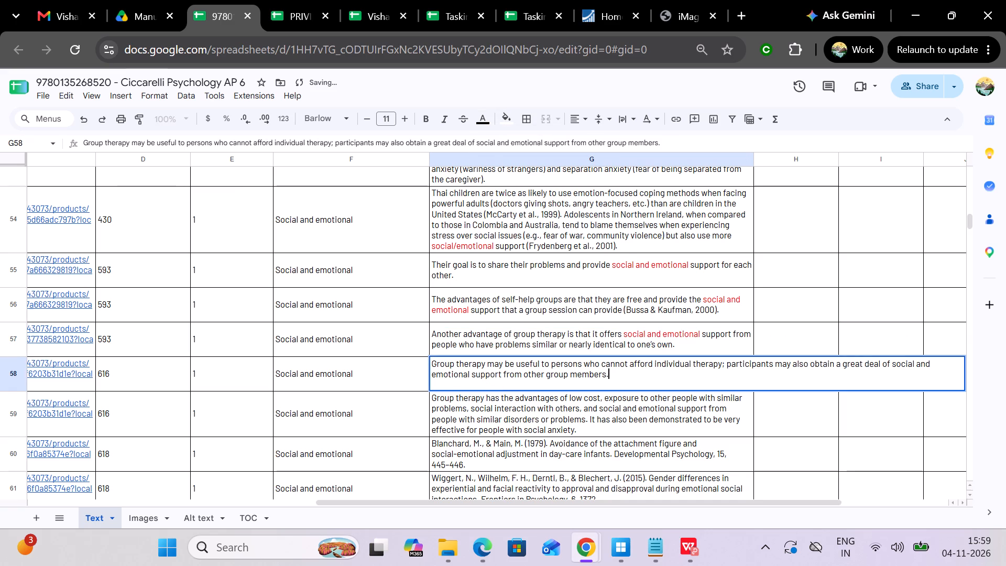
left_click(896, 360)
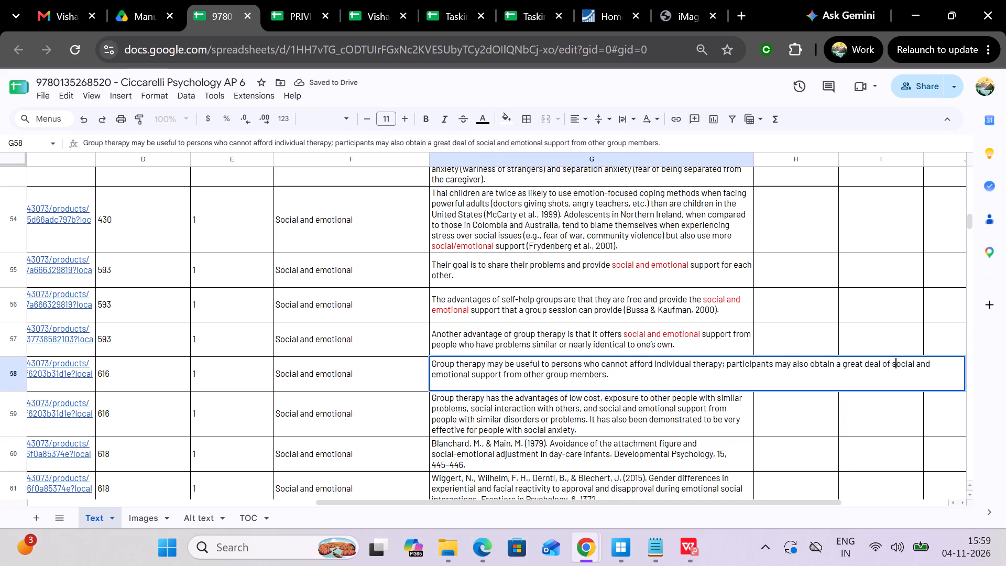
left_click_drag(896, 360, 464, 373)
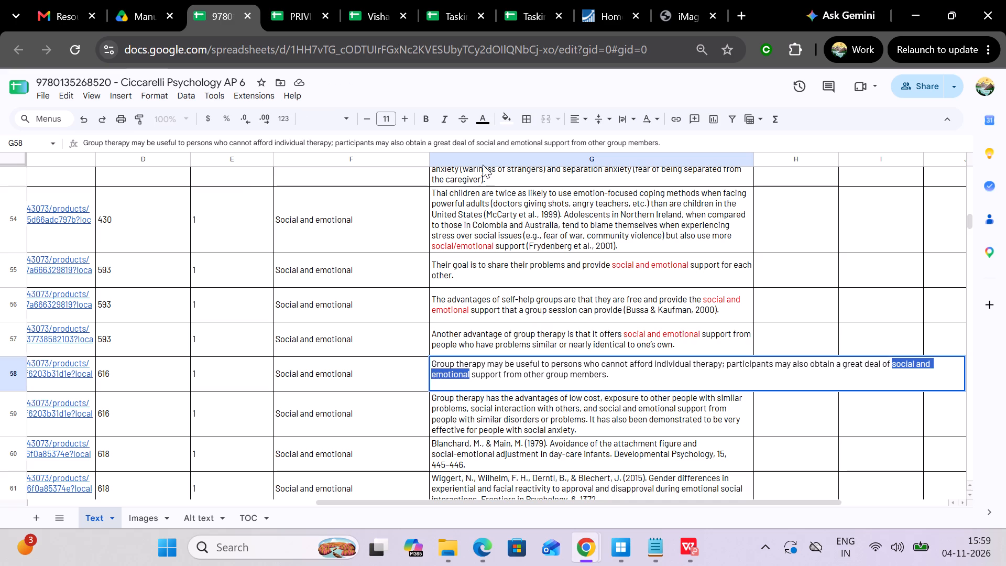
left_click_drag(485, 121, 498, 166)
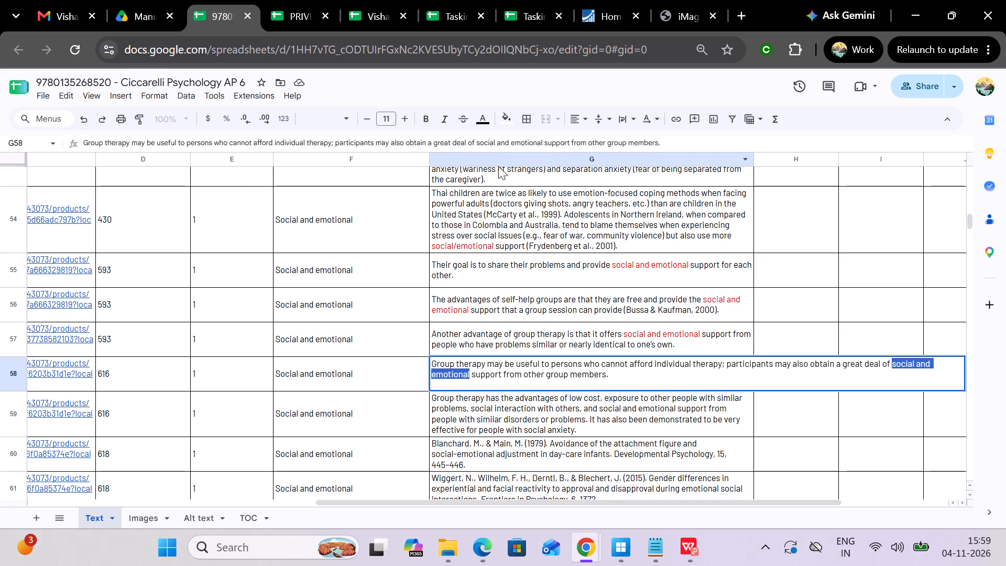
left_click(487, 434)
double_click(502, 365)
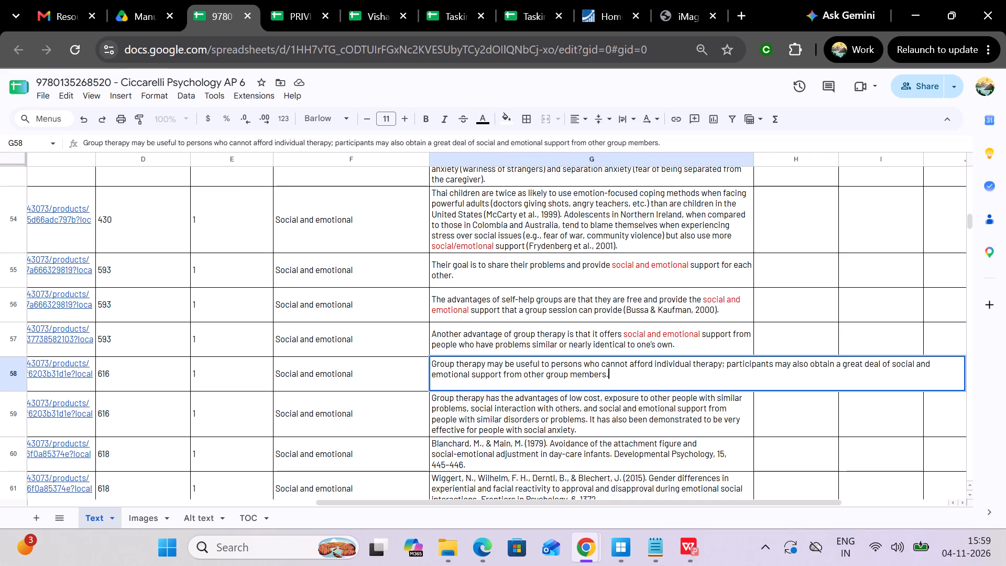
left_click(454, 373)
left_click_drag(454, 373, 903, 375)
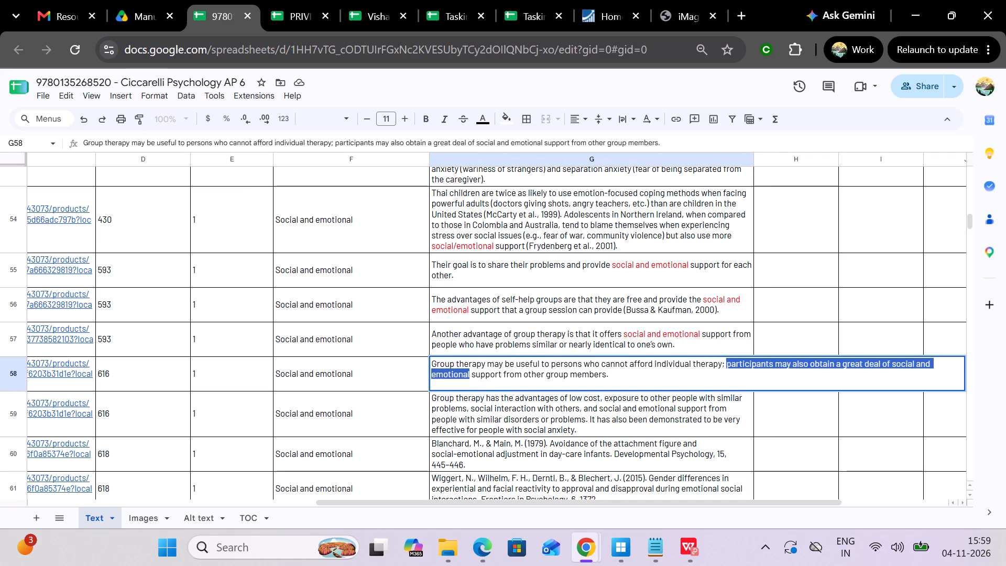
left_click_drag(903, 375, 902, 364)
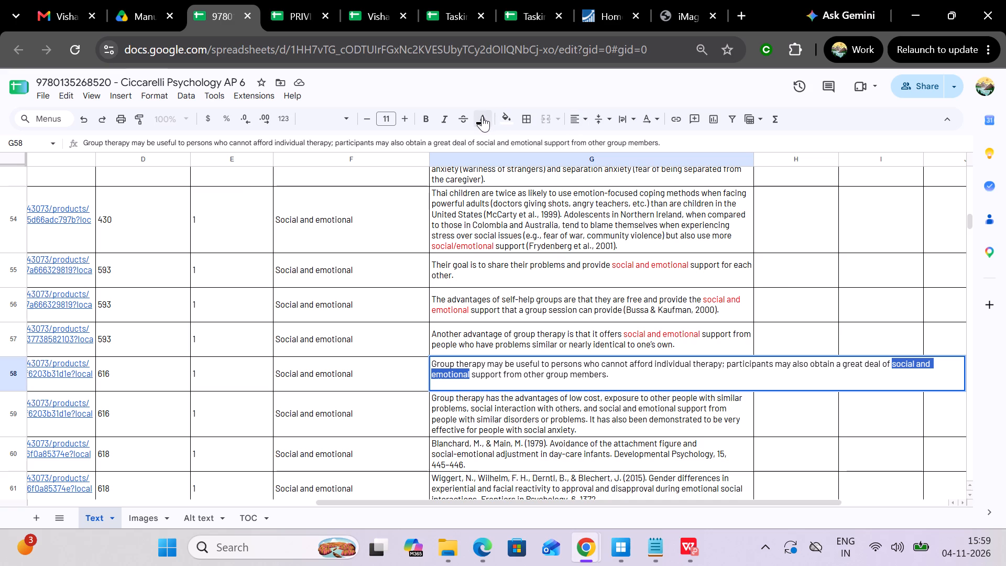
left_click_drag(482, 117, 498, 176)
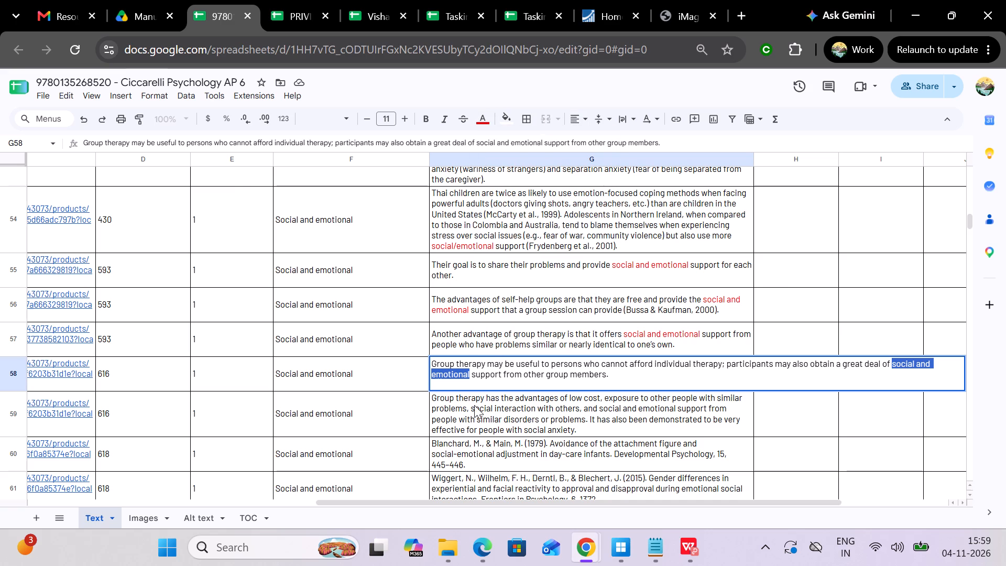
Colour the phrase "social and emotional" red in the group therapy advantages excerpt in cell G59.
left_click(474, 405)
double_click(488, 404)
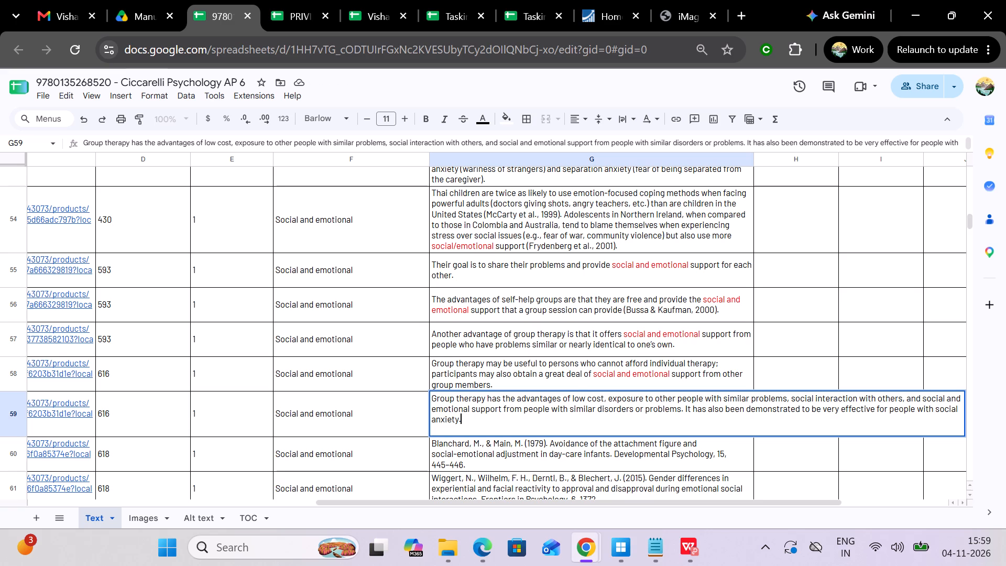
left_click(927, 397)
left_click_drag(927, 397, 356, 324)
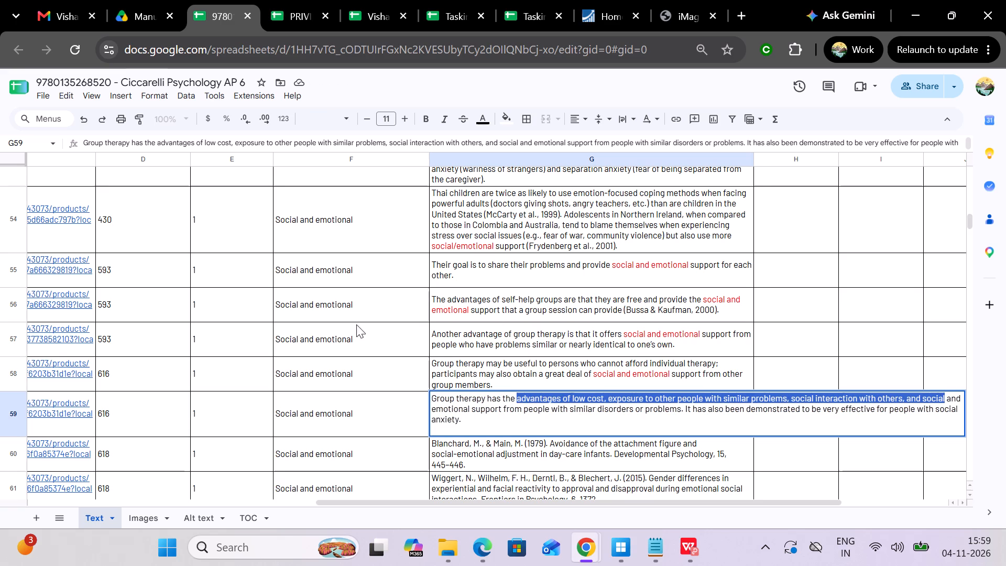
left_click_drag(356, 324, 450, 407)
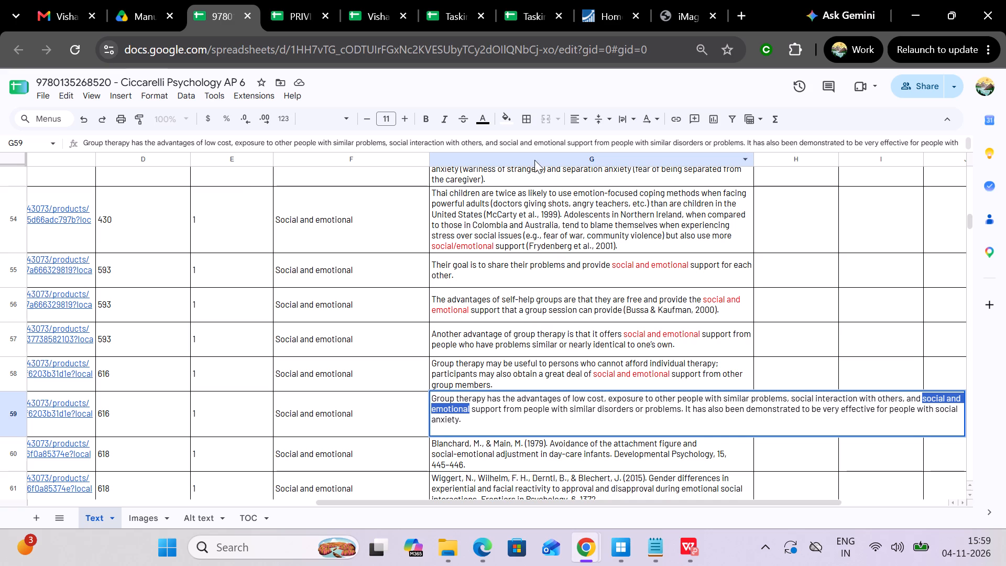
left_click_drag(484, 111, 497, 179)
left_click_drag(477, 112, 498, 173)
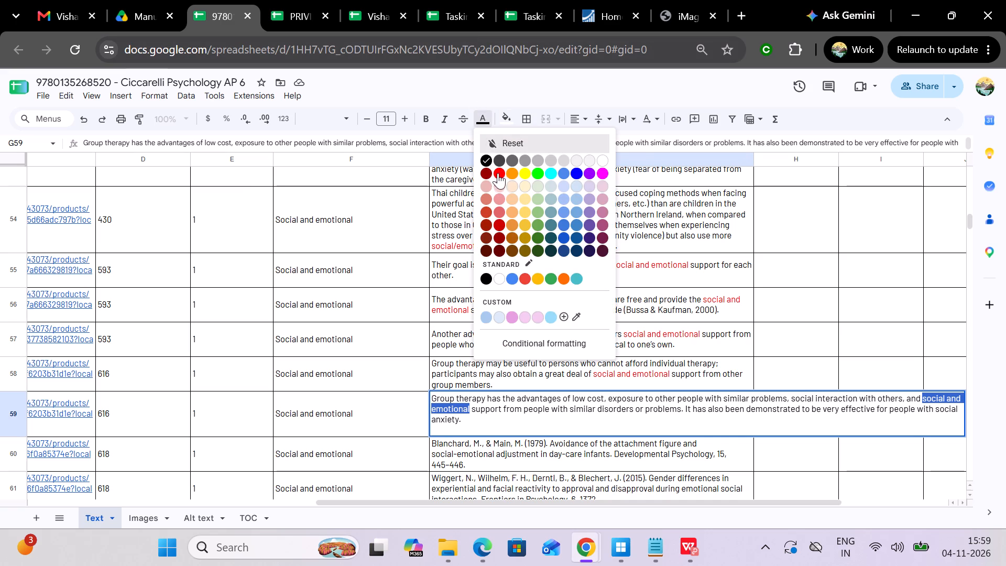
left_click_drag(498, 173, 499, 172)
Colour the phrase "social-emotional" red in the Blanchard and Main reference in cell G60.
left_click(464, 451)
scroll(464, 451, "down", 2)
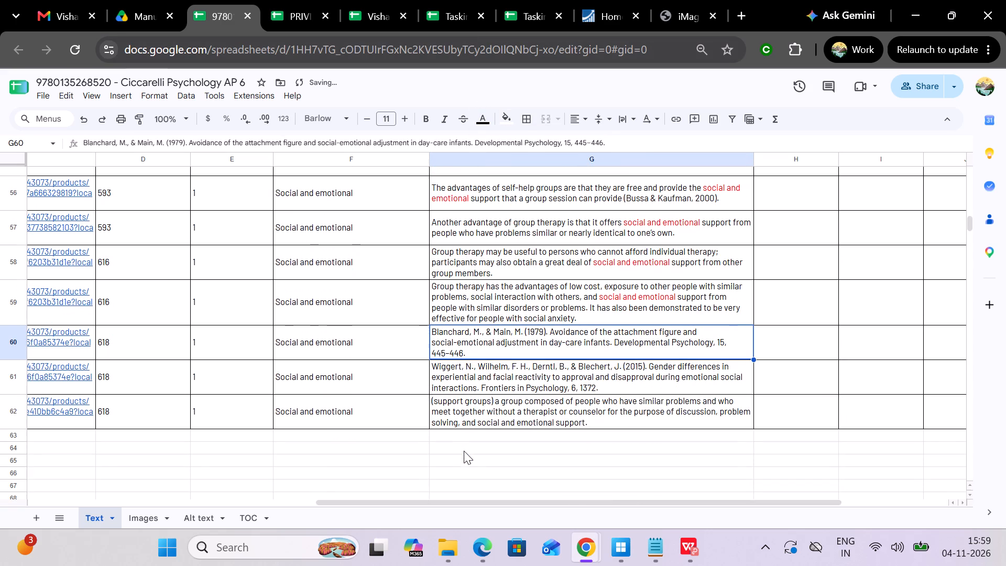
double_click(529, 336)
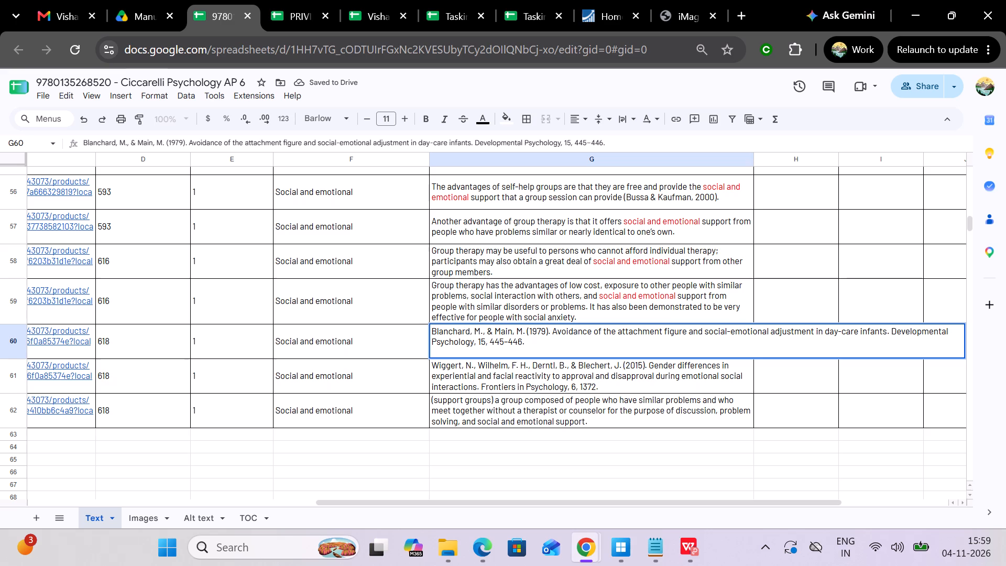
left_click(716, 326)
left_click_drag(716, 326, 755, 331)
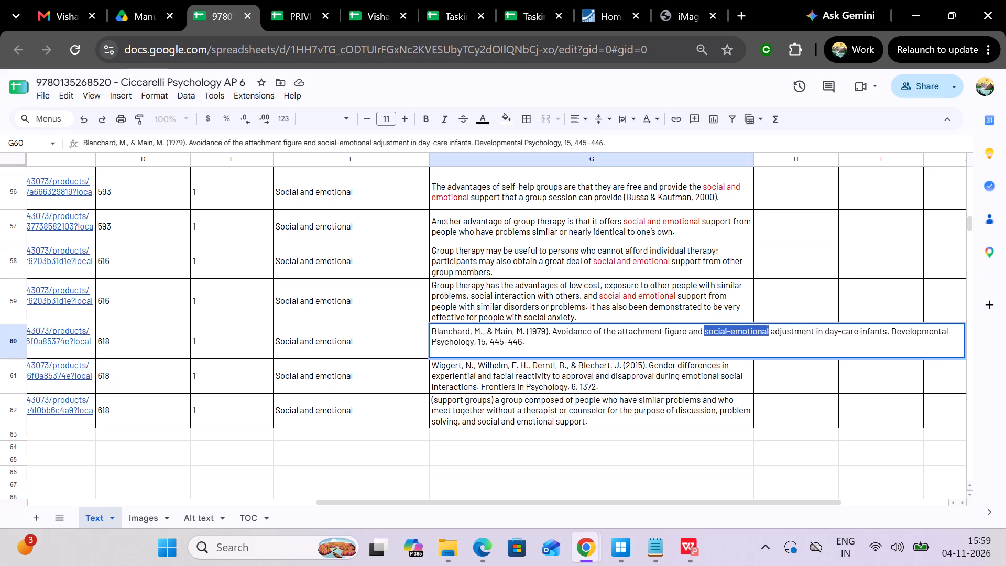
left_click_drag(480, 116, 505, 178)
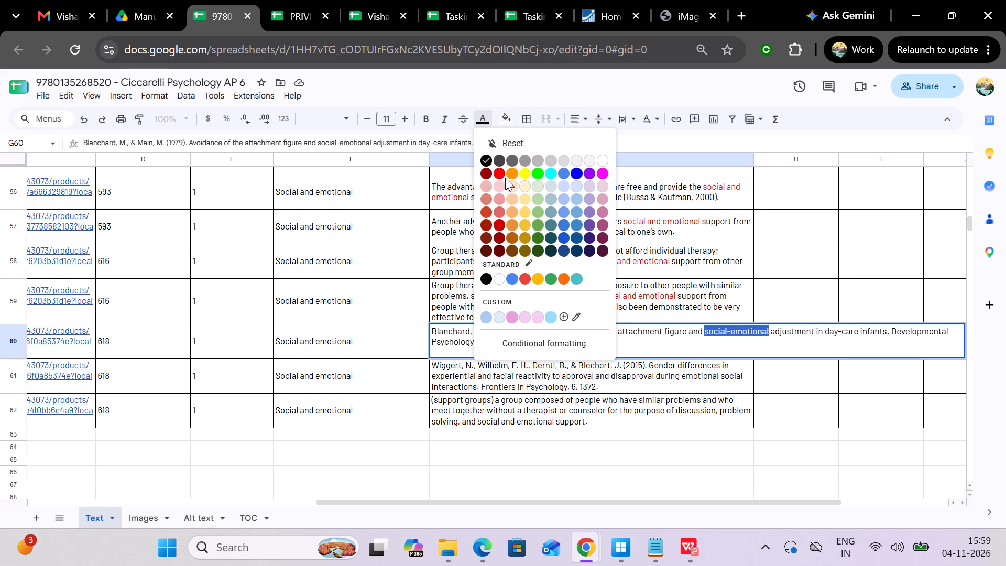
left_click_drag(505, 178, 498, 171)
Colour the phrase "emotional social" red in the 2015 Frontiers in Psychology reference in cell G61.
double_click(507, 369)
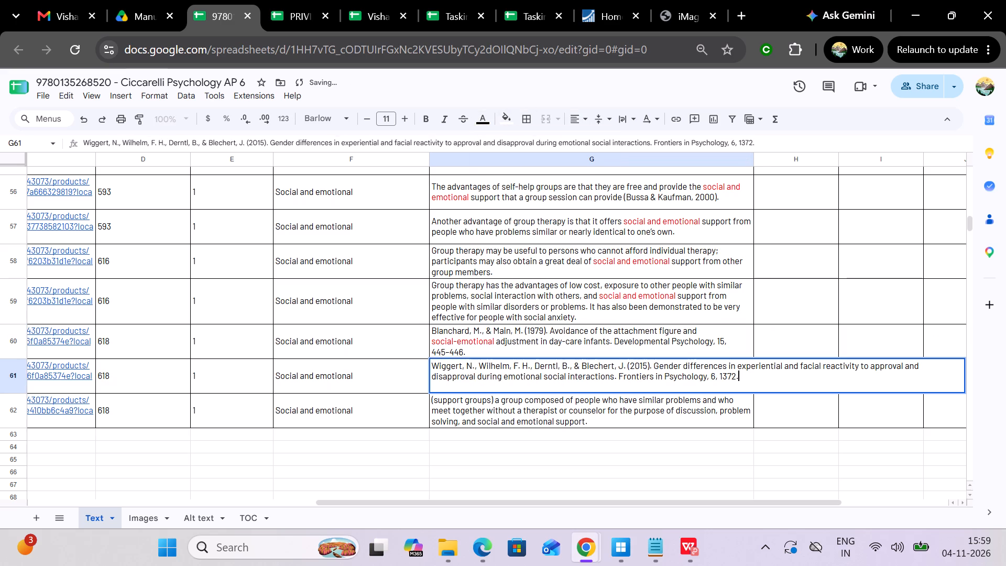
left_click(519, 379)
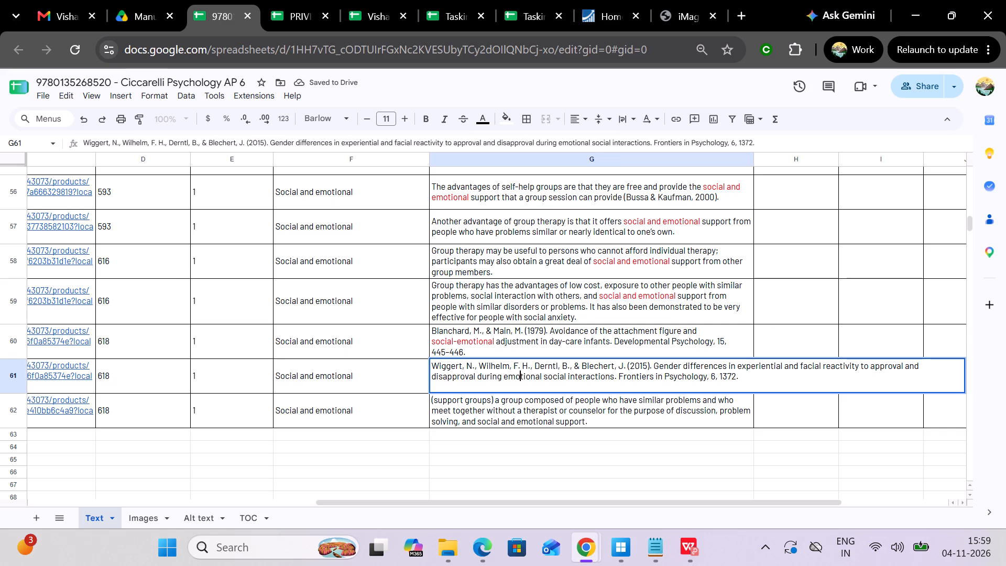
left_click_drag(519, 379, 554, 379)
left_click_drag(477, 118, 498, 172)
double_click(501, 413)
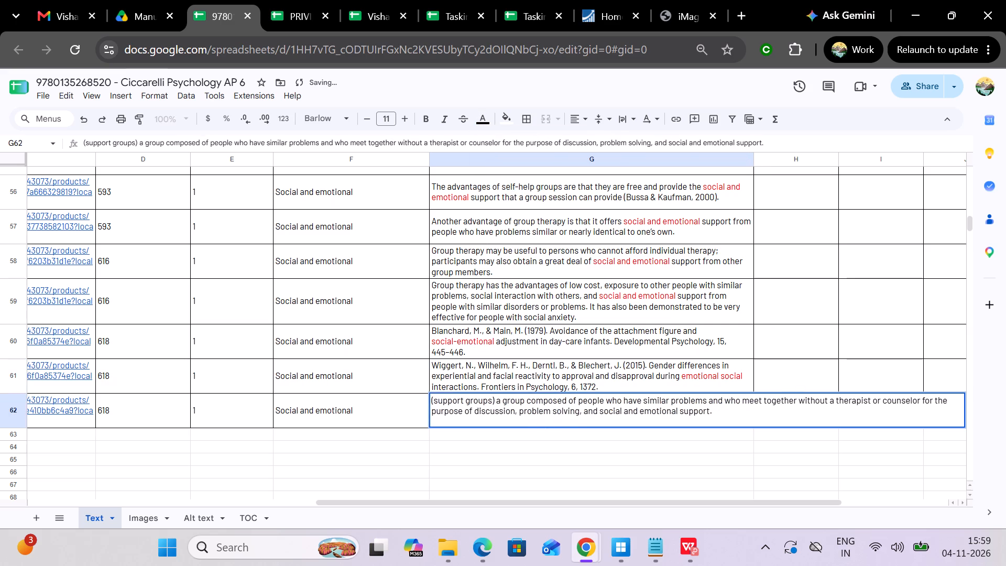
double_click(617, 411)
left_click_drag(617, 411, 647, 412)
left_click(647, 412)
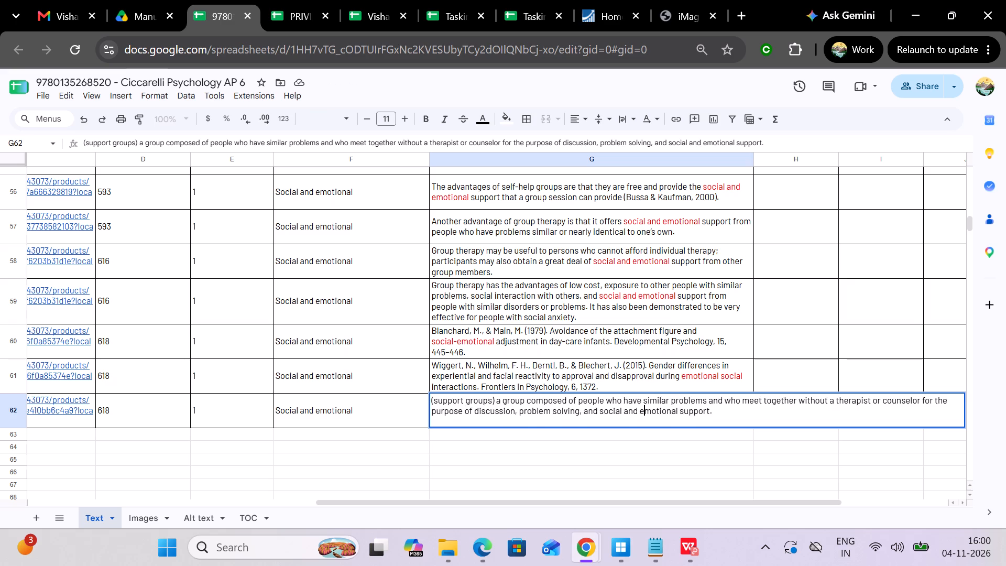
double_click(647, 412)
left_click(647, 412)
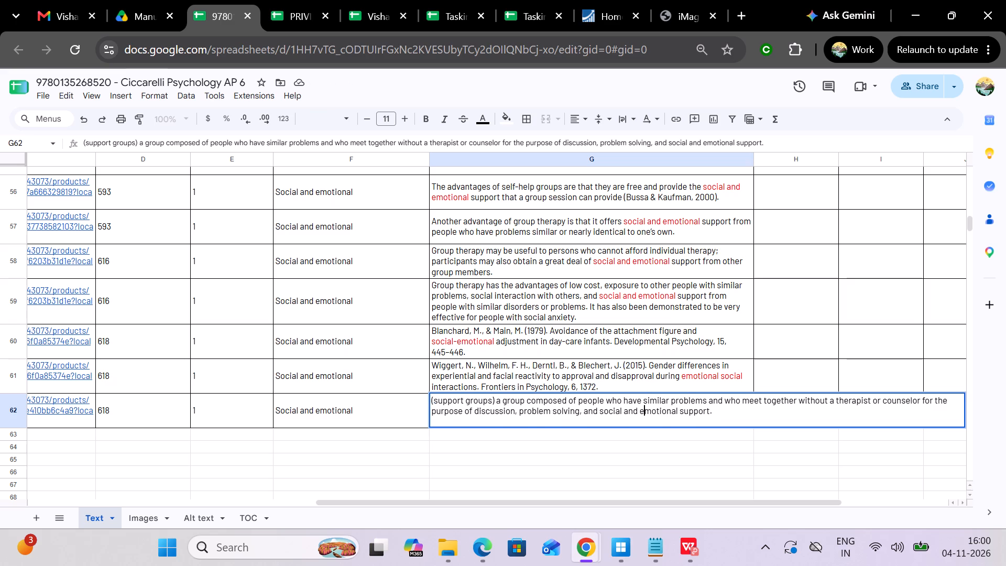
left_click(606, 412)
left_click_drag(606, 412, 647, 412)
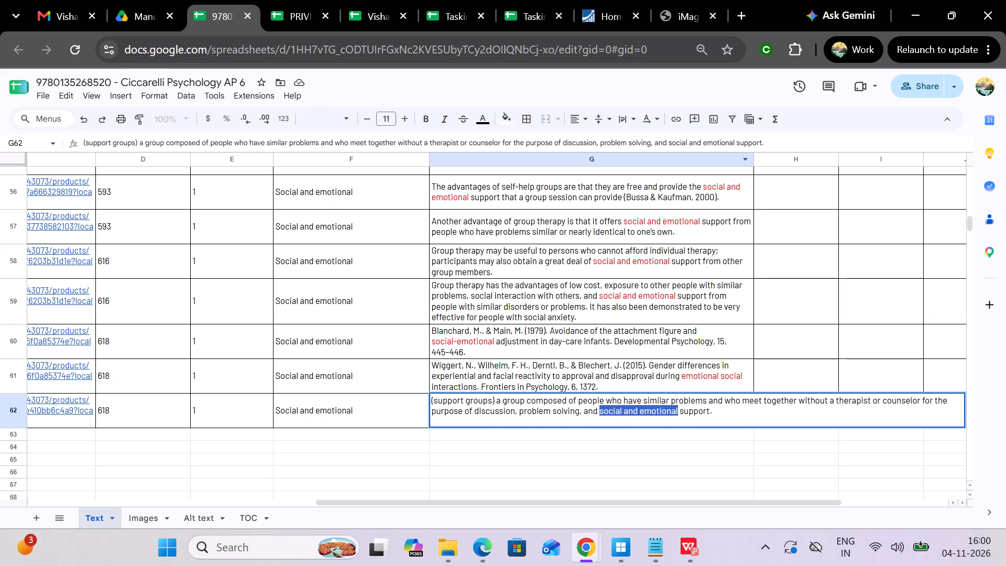
left_click_drag(486, 122, 500, 168)
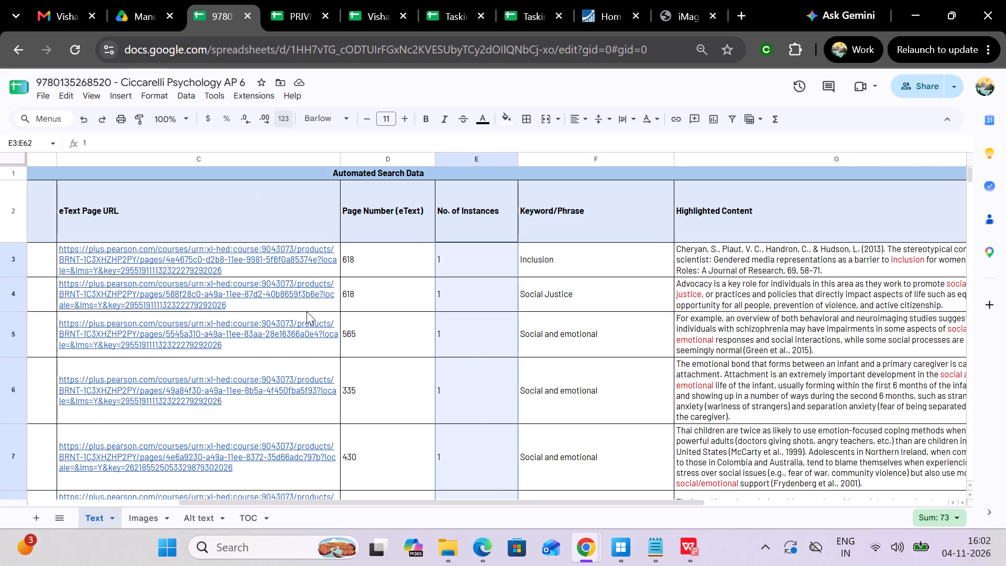
Check the Manual Results(Remed) folder in Drive and switch to the Tasking tracker_Phase 2.2 spreadsheet.
left_click(161, 8)
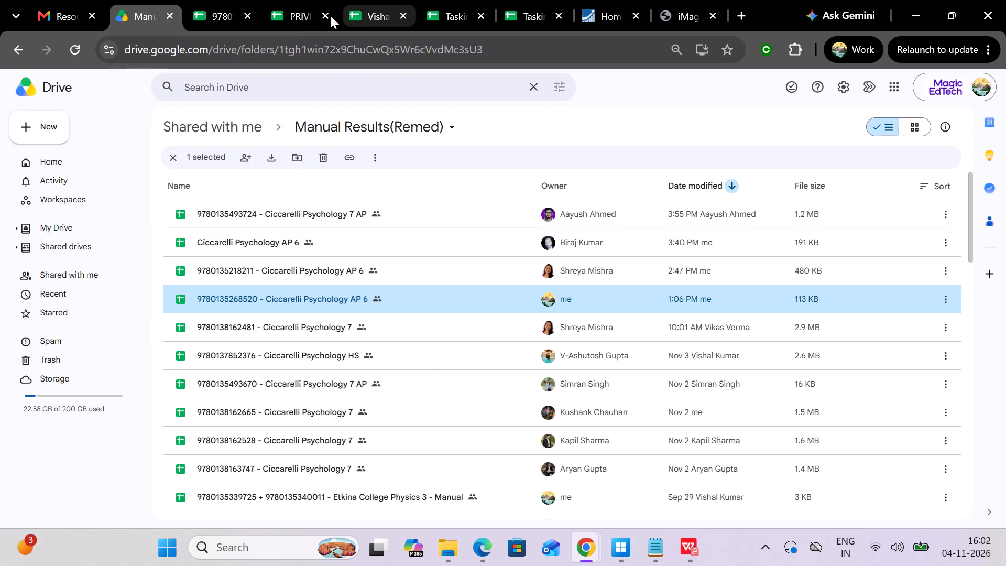
scroll(457, 370, "up", 4)
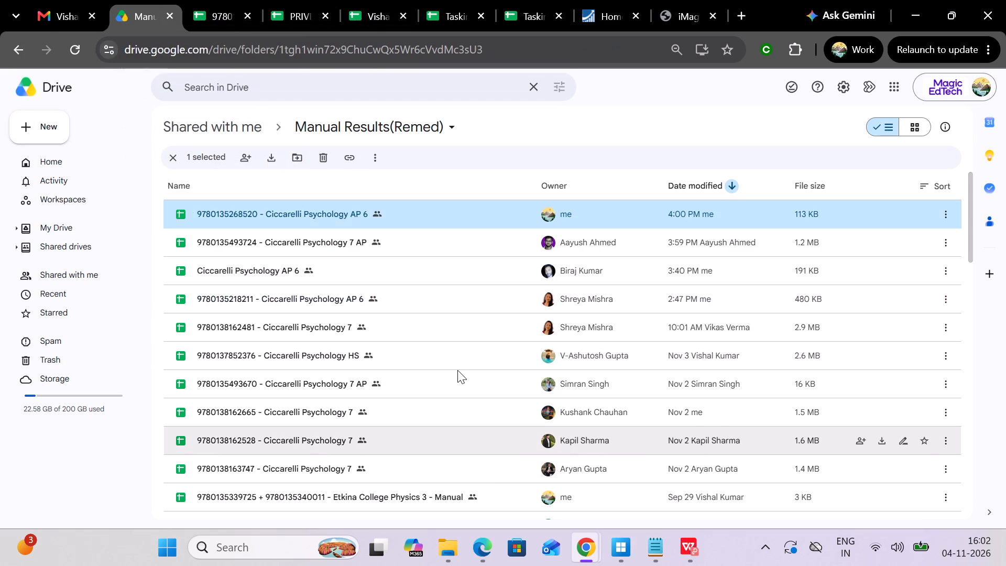
left_click(540, 537)
left_click(580, 542)
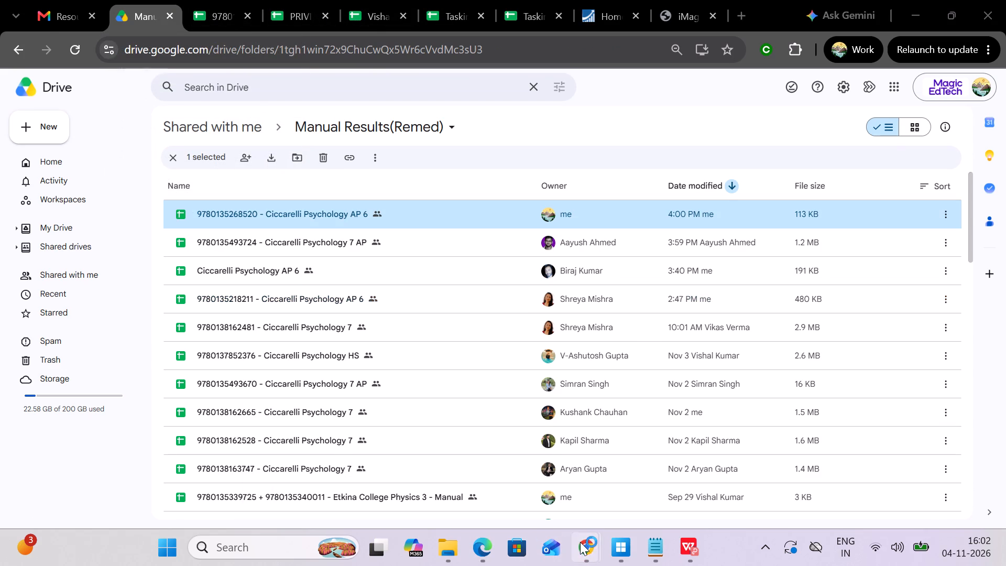
left_click(493, 440)
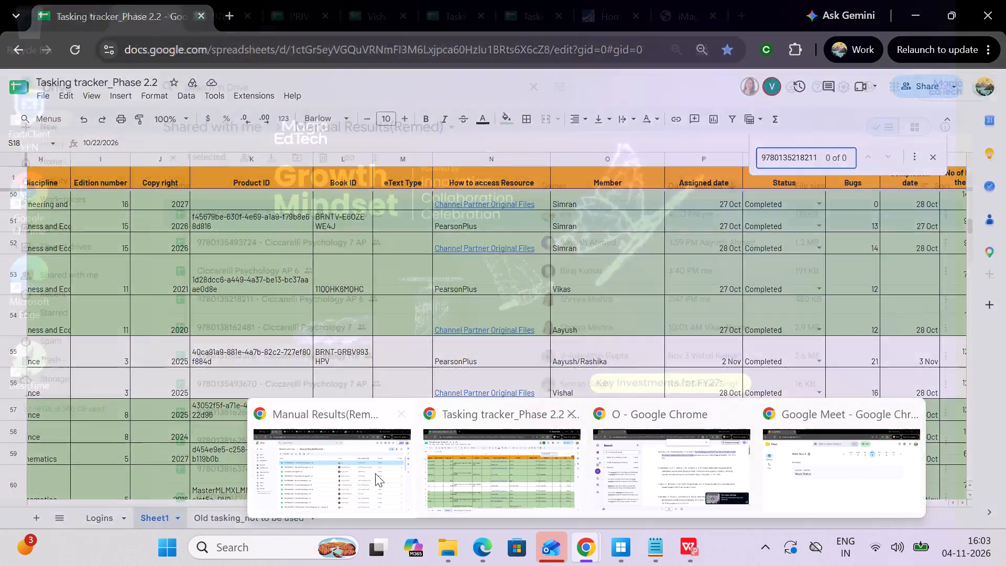
left_click(365, 474)
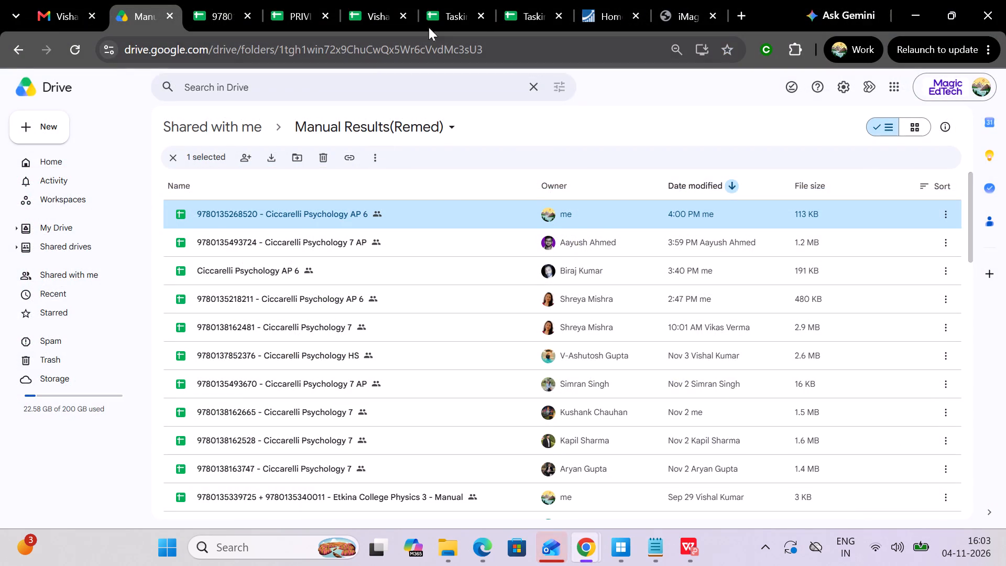
left_click(498, 19)
scroll(400, 493, "down", 1)
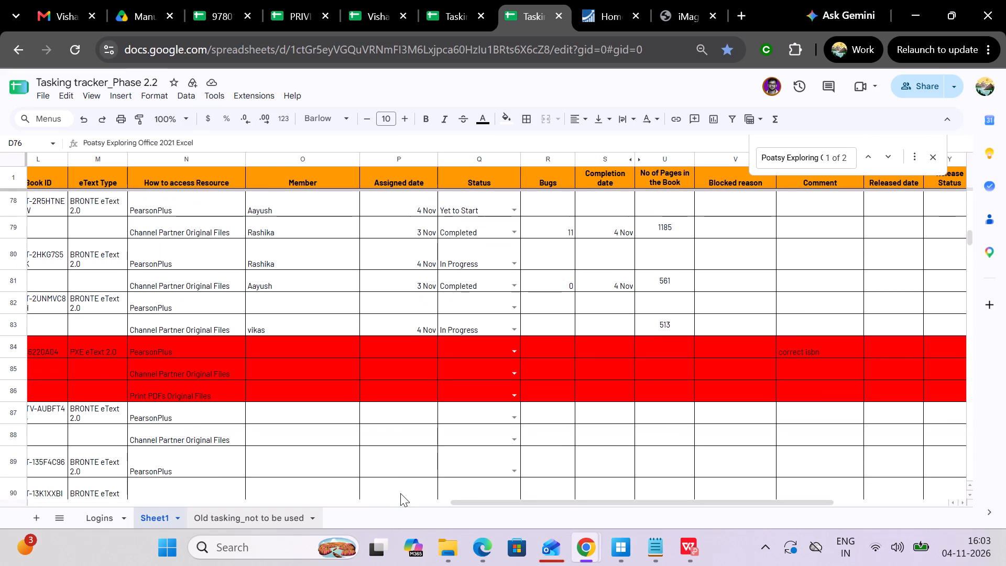
scroll(496, 423, "right", 1)
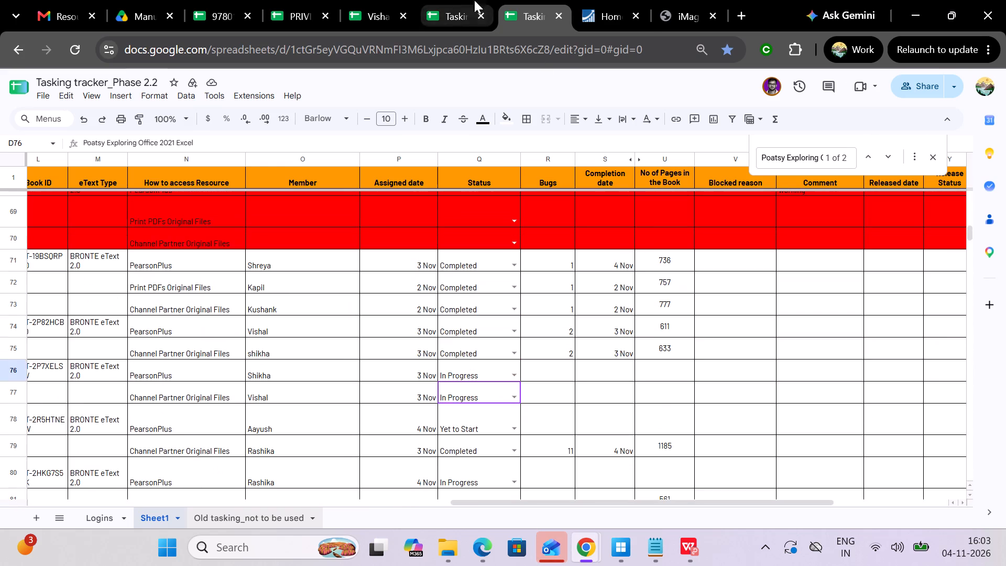
left_click(458, 20)
scroll(423, 316, "left", 2)
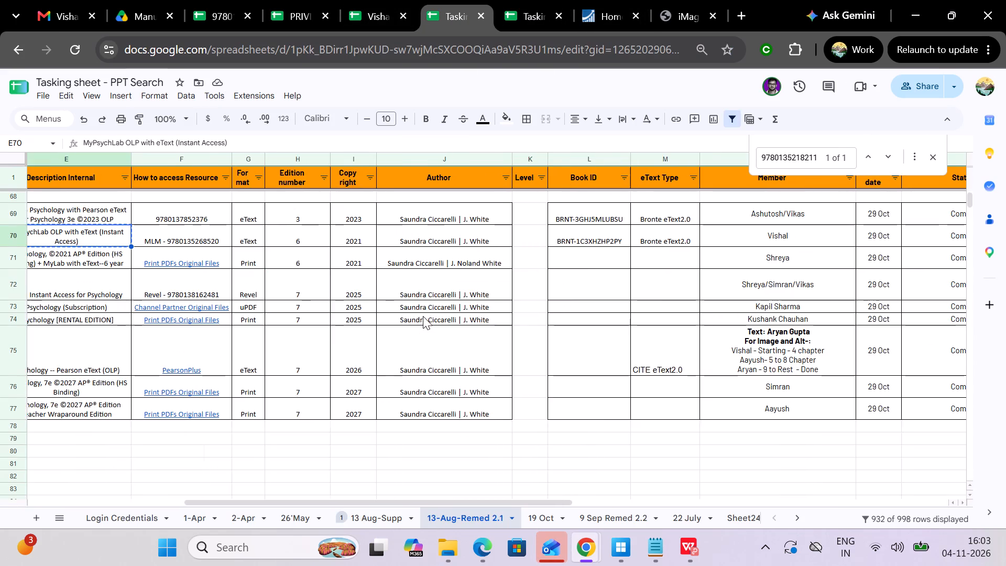
scroll(423, 316, "left", 3)
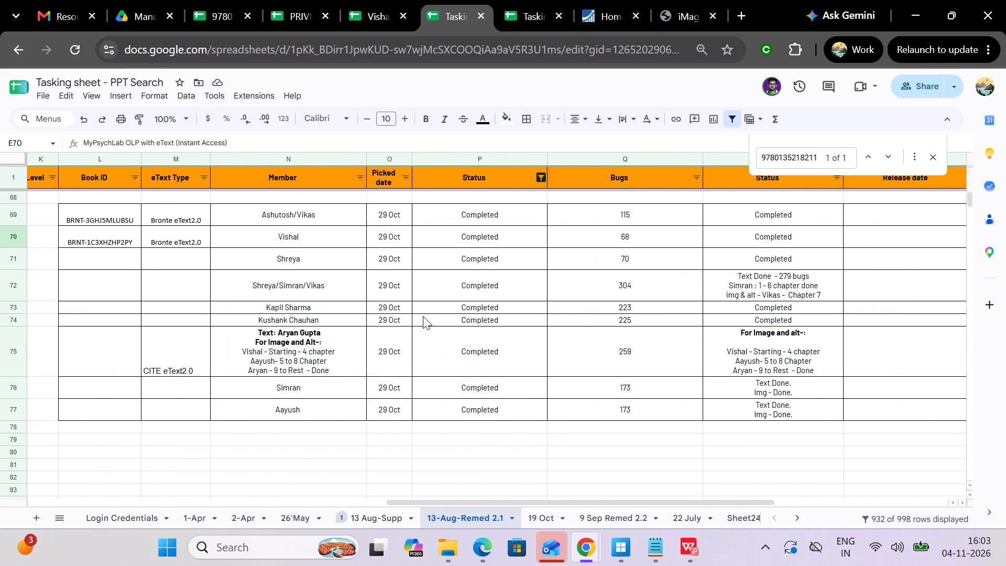